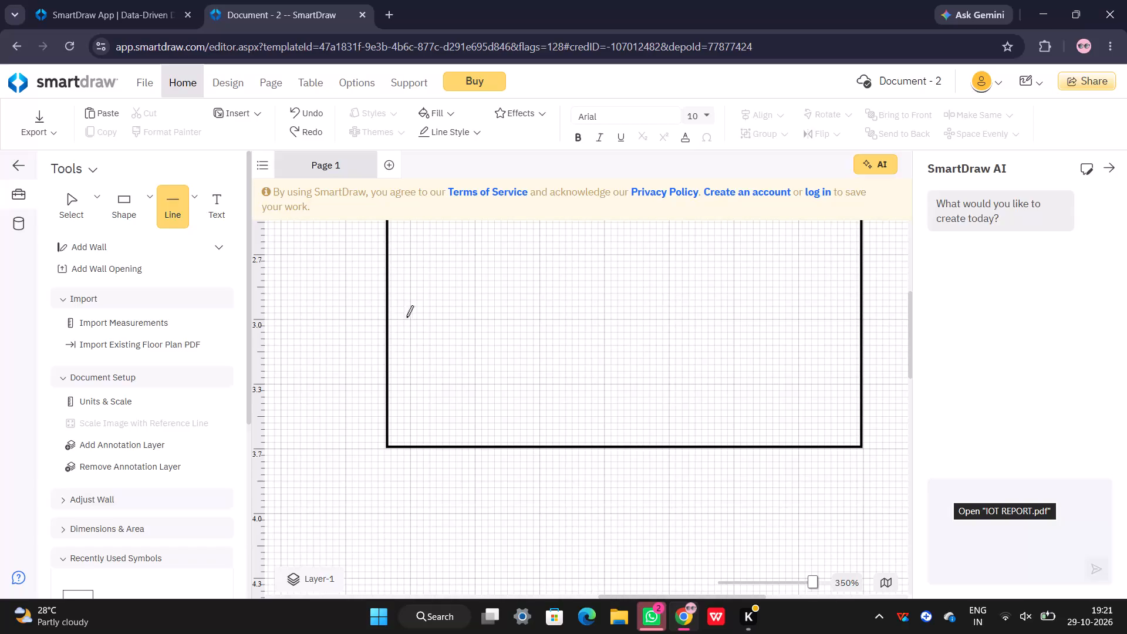
Switch to WhatsApp to return to the pending save of the IOT REPORT PDF.
click(654, 623)
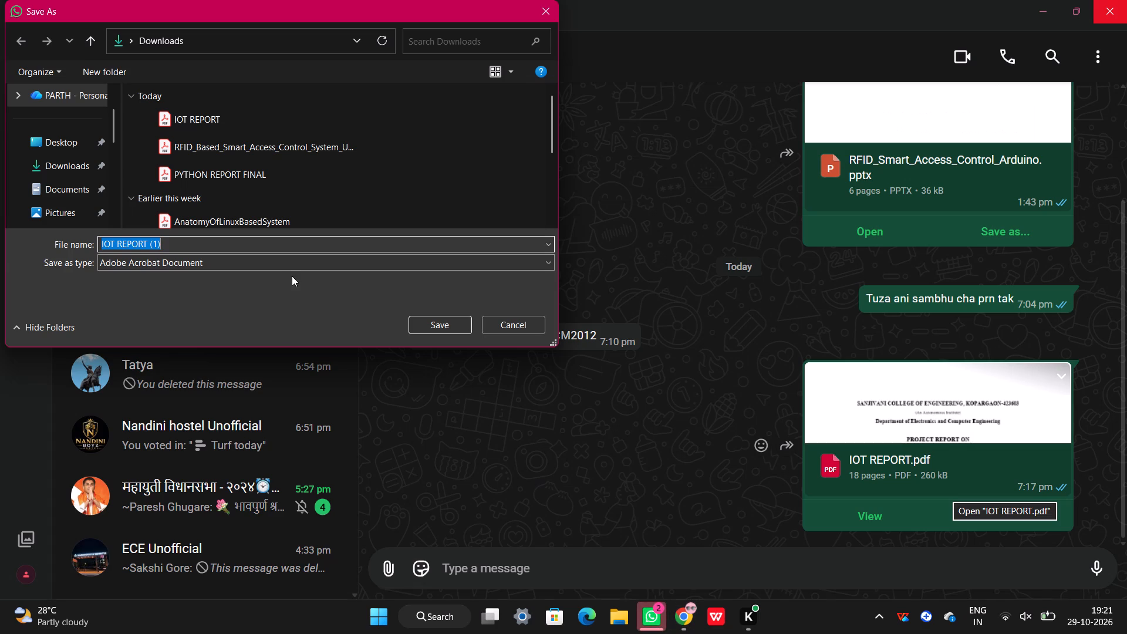
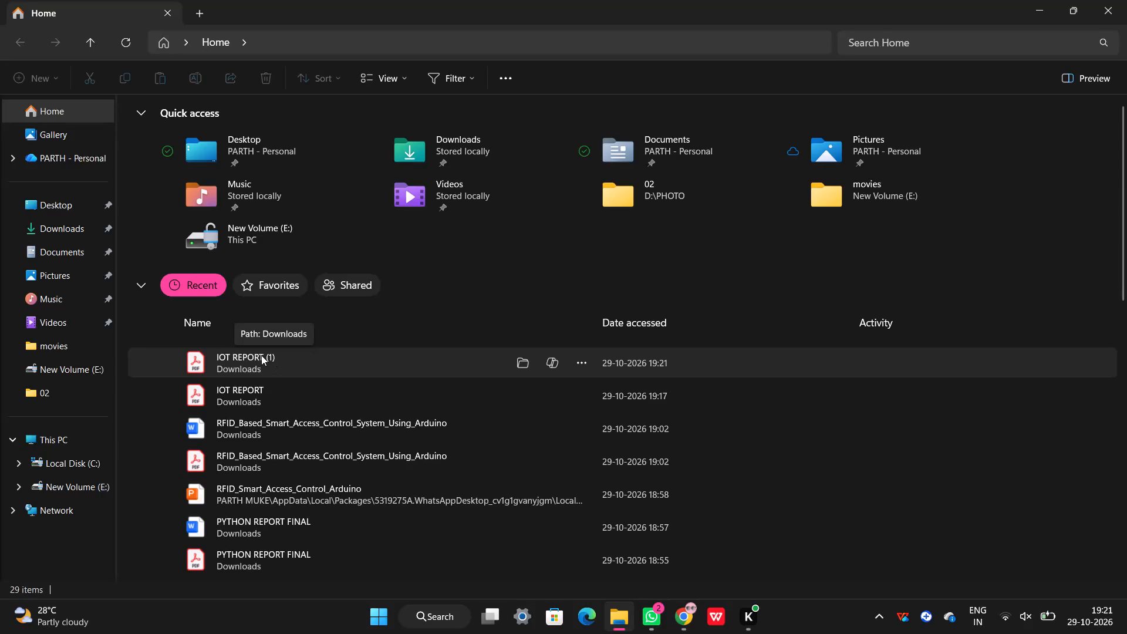
Open the IOT REPORT (1) PDF from the recent files in WPS Office and dismiss the conversion offer.
right_click(261, 355)
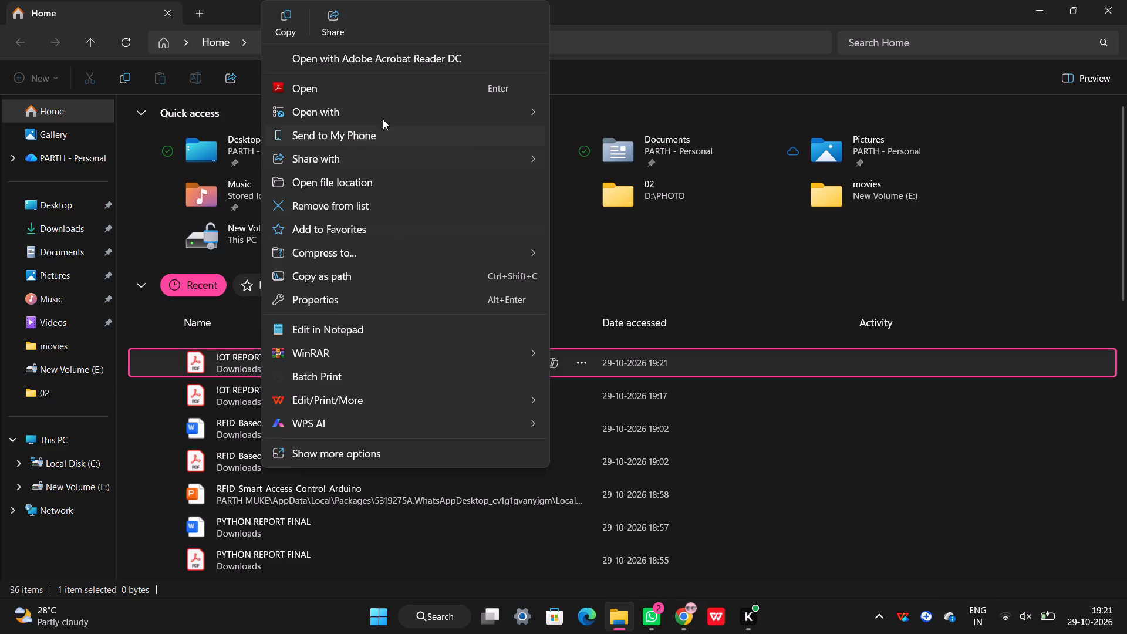
click(600, 211)
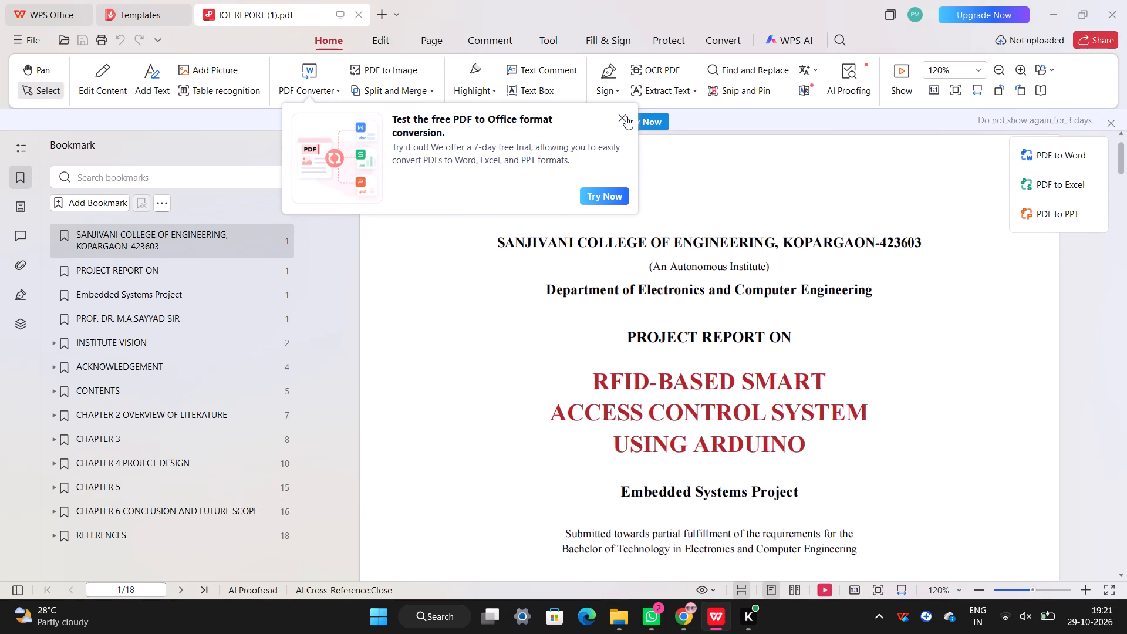
click(625, 116)
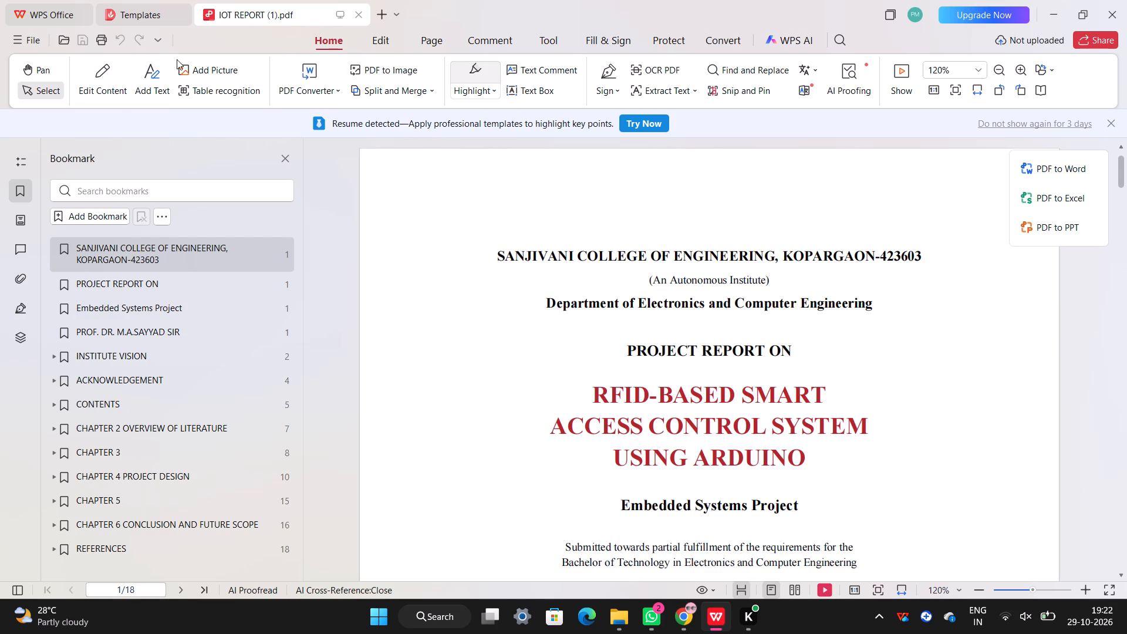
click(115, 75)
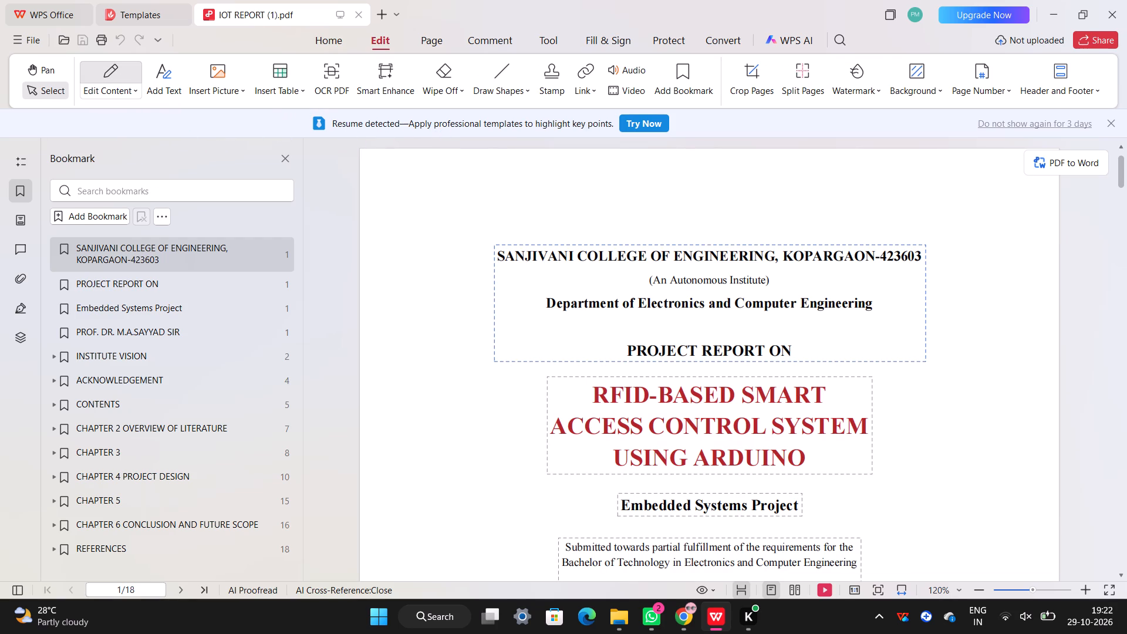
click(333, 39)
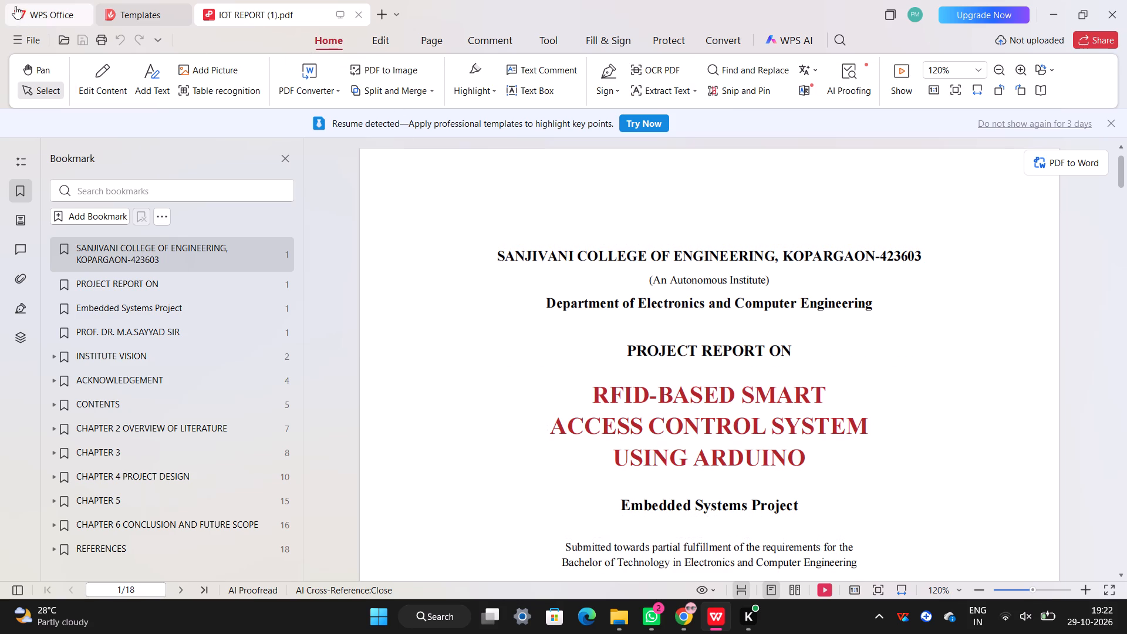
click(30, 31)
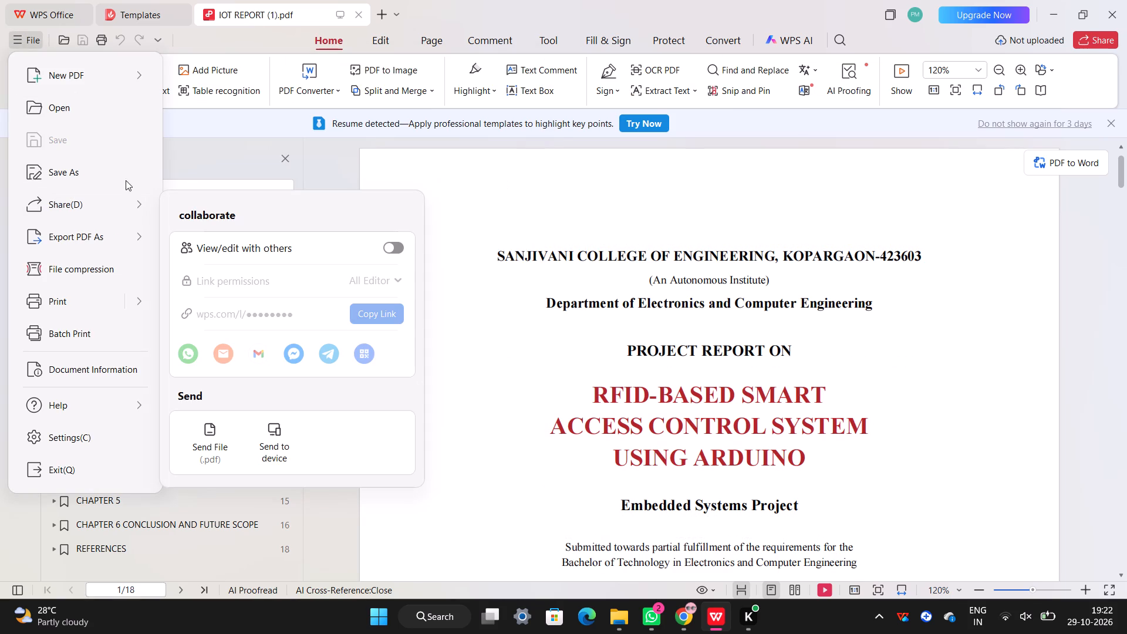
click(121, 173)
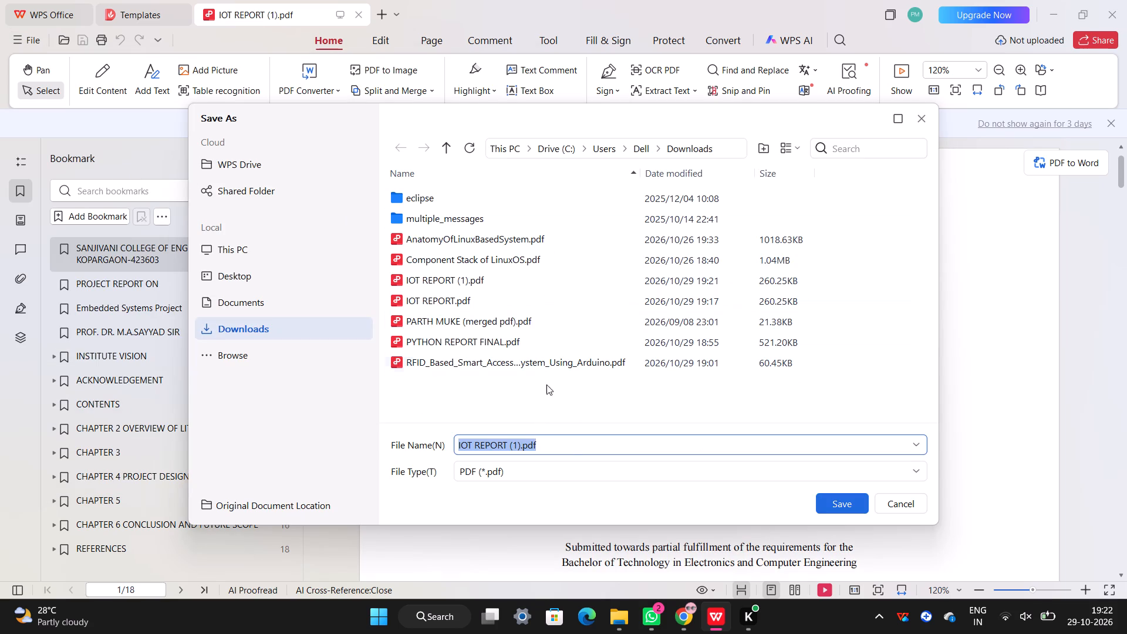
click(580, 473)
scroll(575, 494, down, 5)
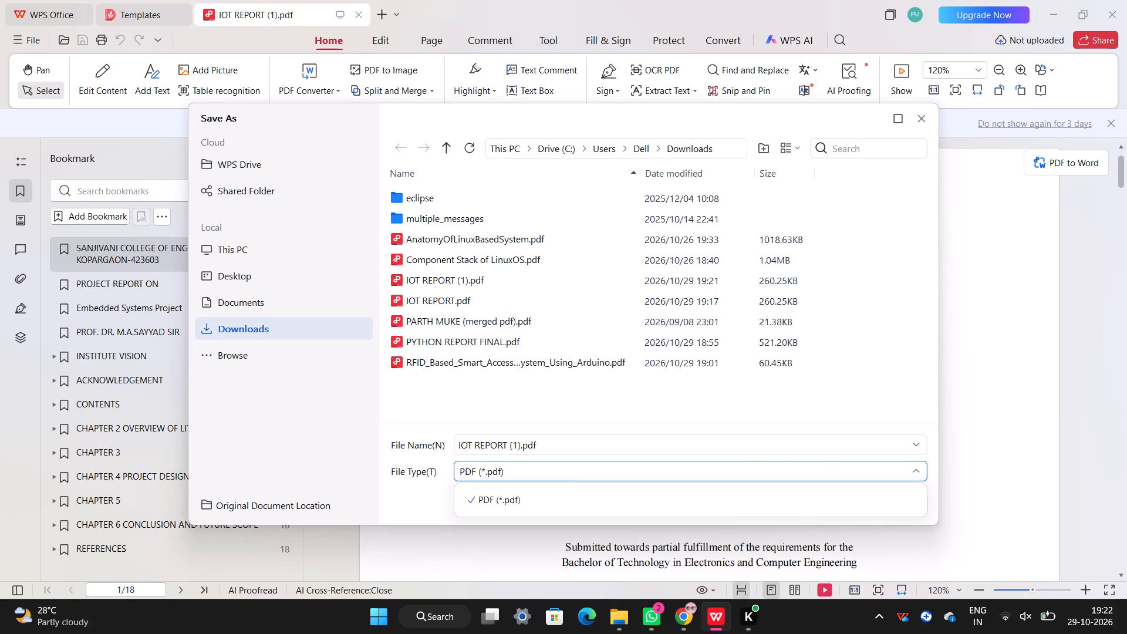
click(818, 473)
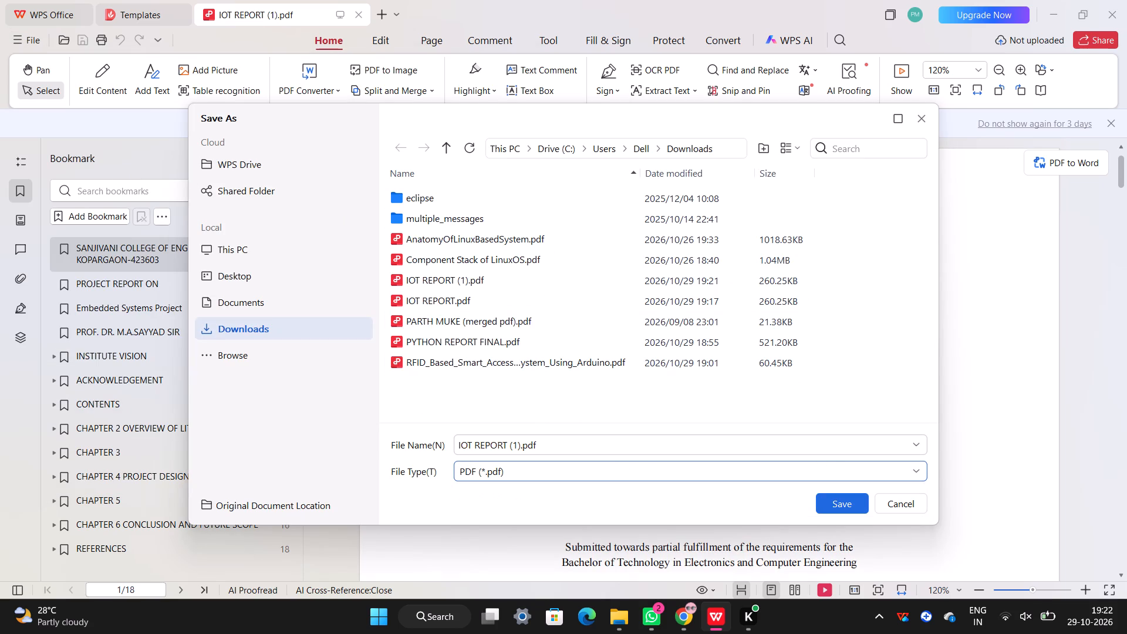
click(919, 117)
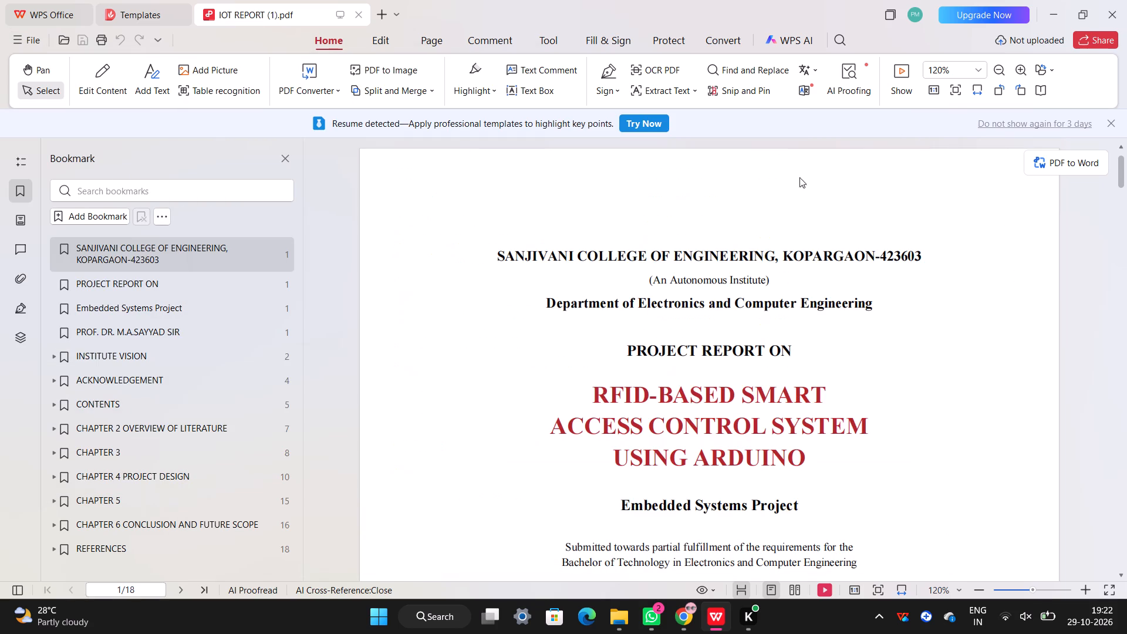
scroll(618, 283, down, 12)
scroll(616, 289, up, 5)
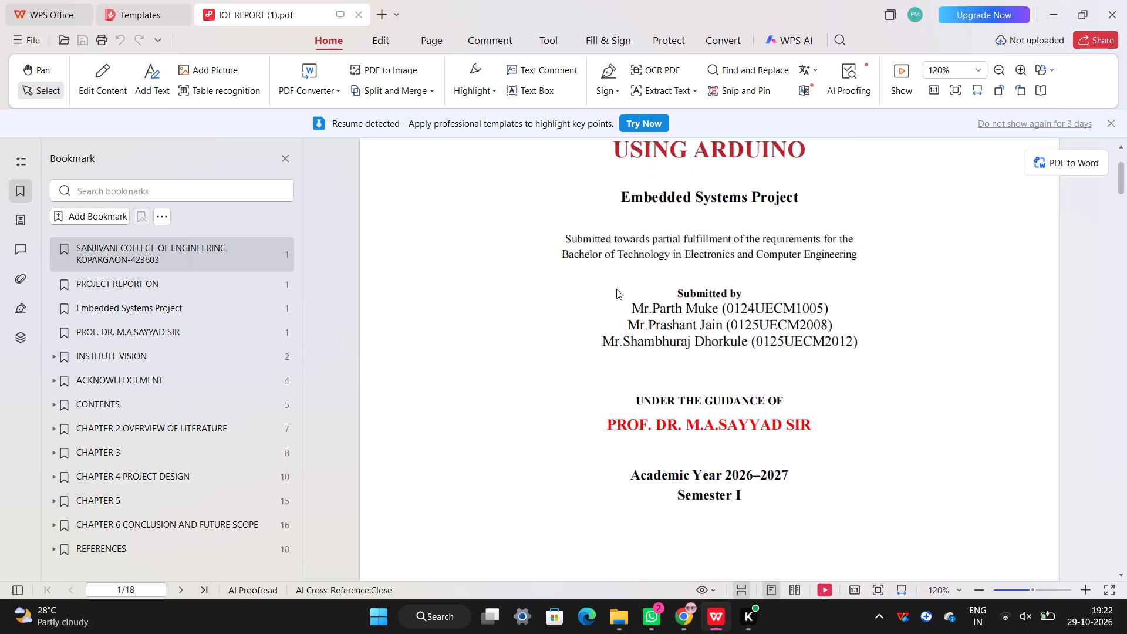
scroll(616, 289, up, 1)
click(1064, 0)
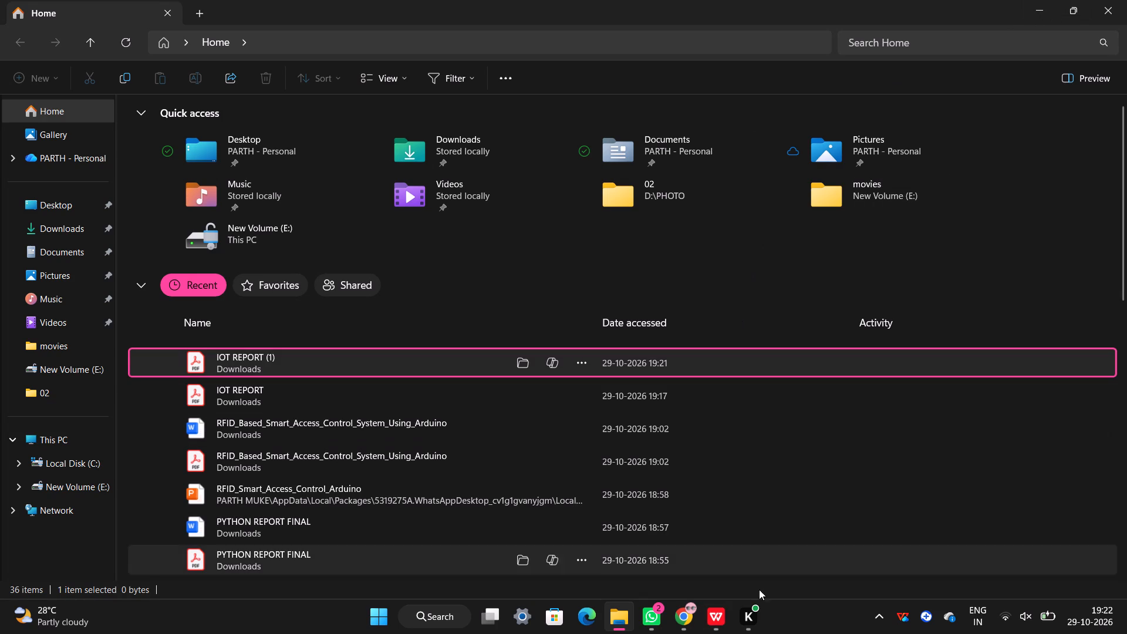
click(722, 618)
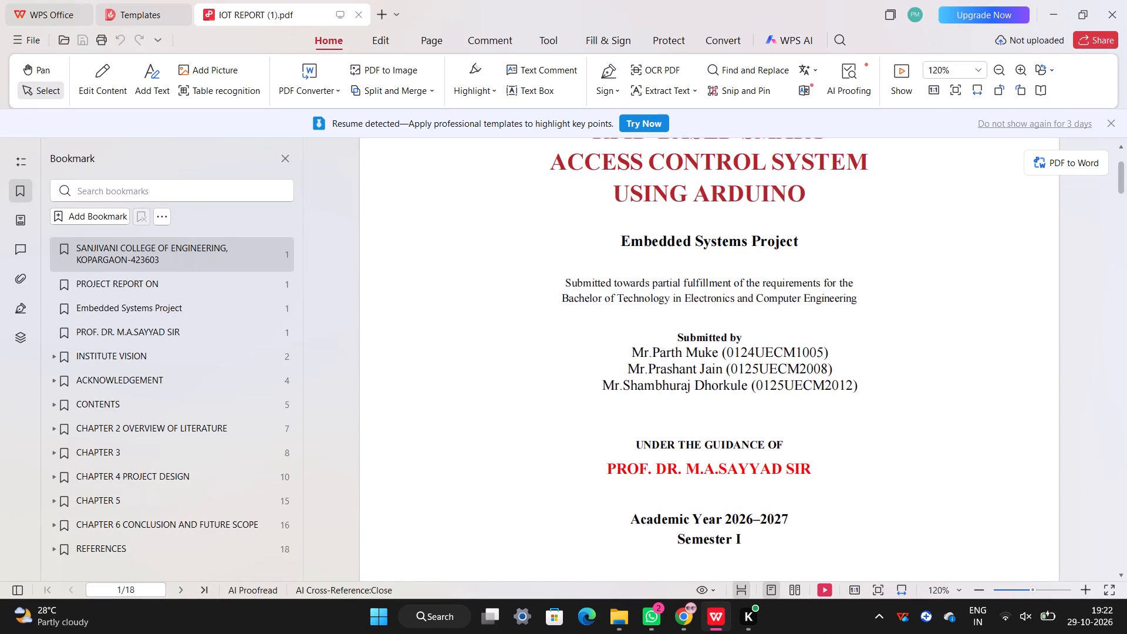
Switch to Chrome and open iLovePDF's PDF to Word converter in a new tab.
click(688, 610)
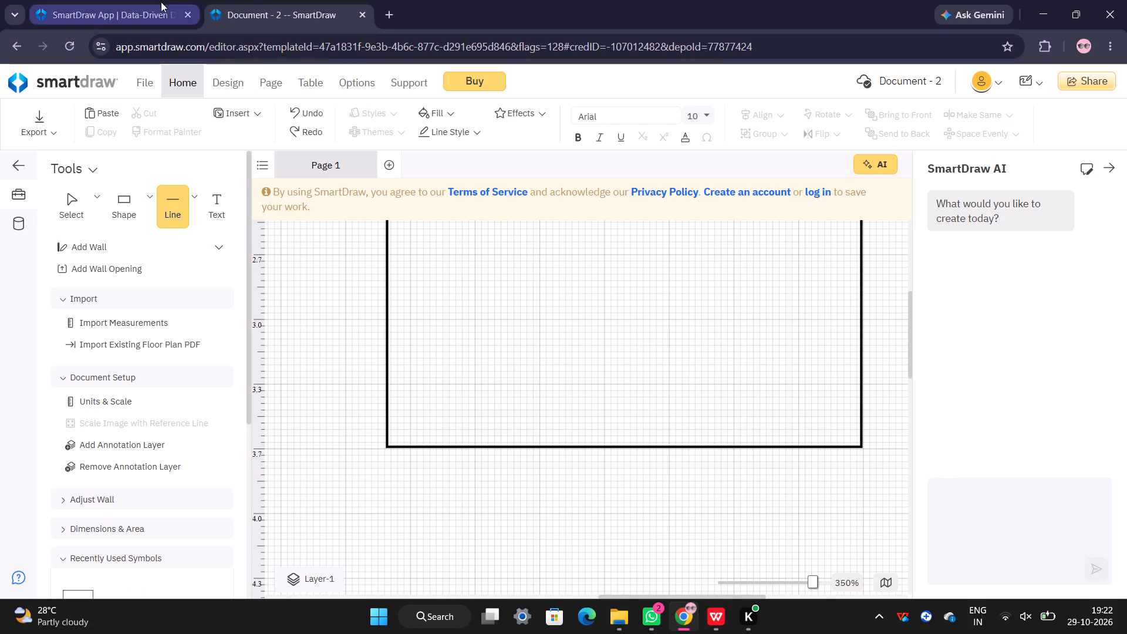
click(388, 11)
click(386, 283)
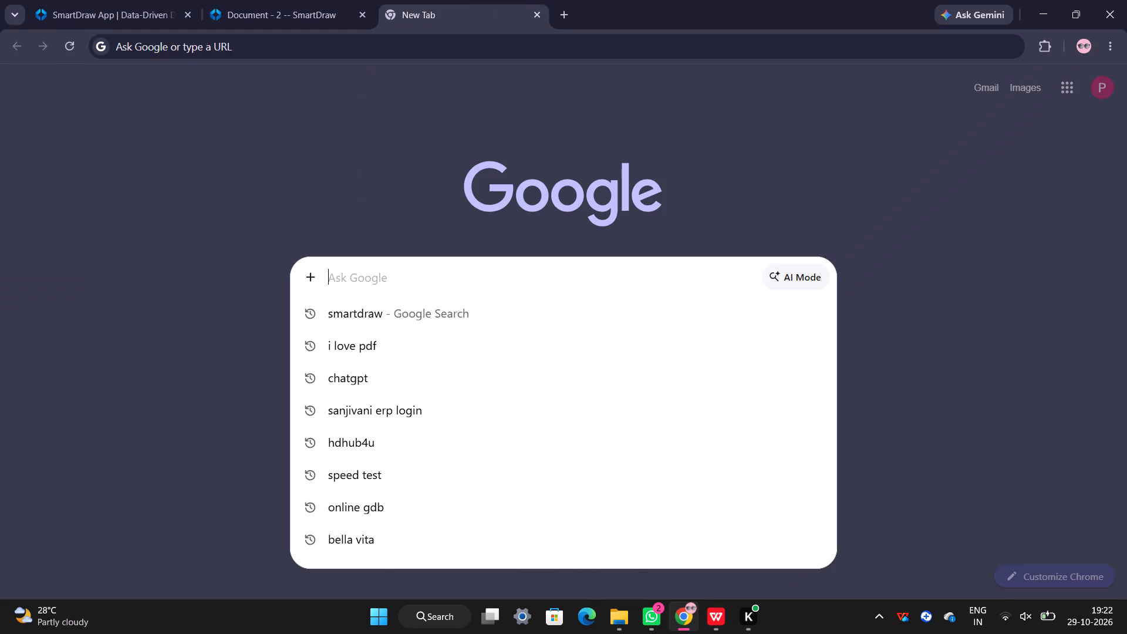
click(385, 350)
click(321, 228)
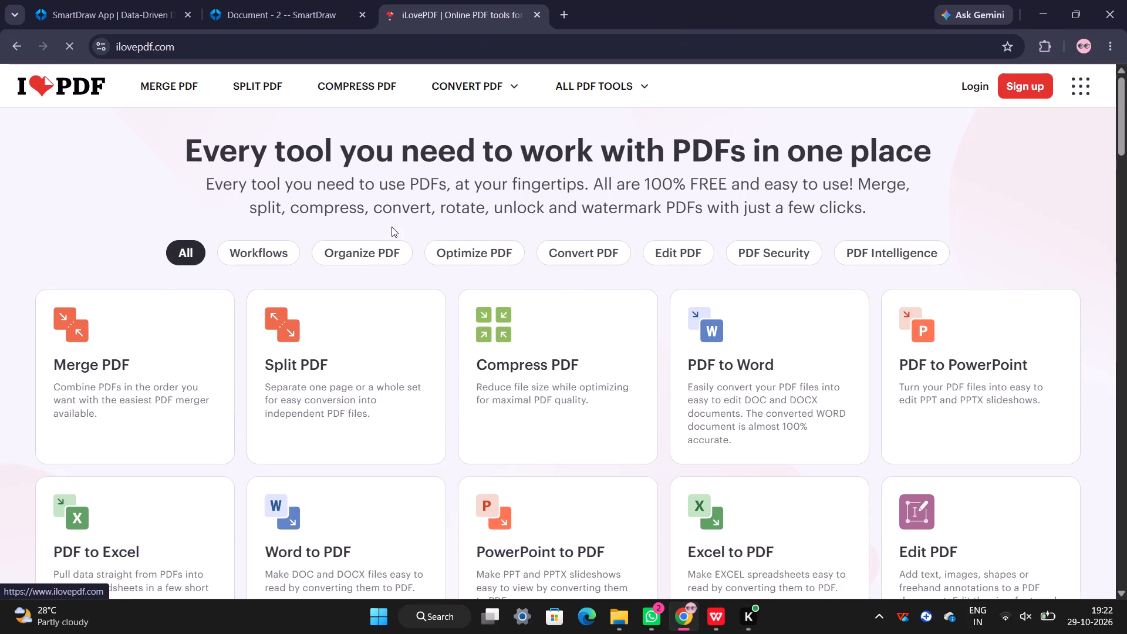
click(743, 345)
click(581, 260)
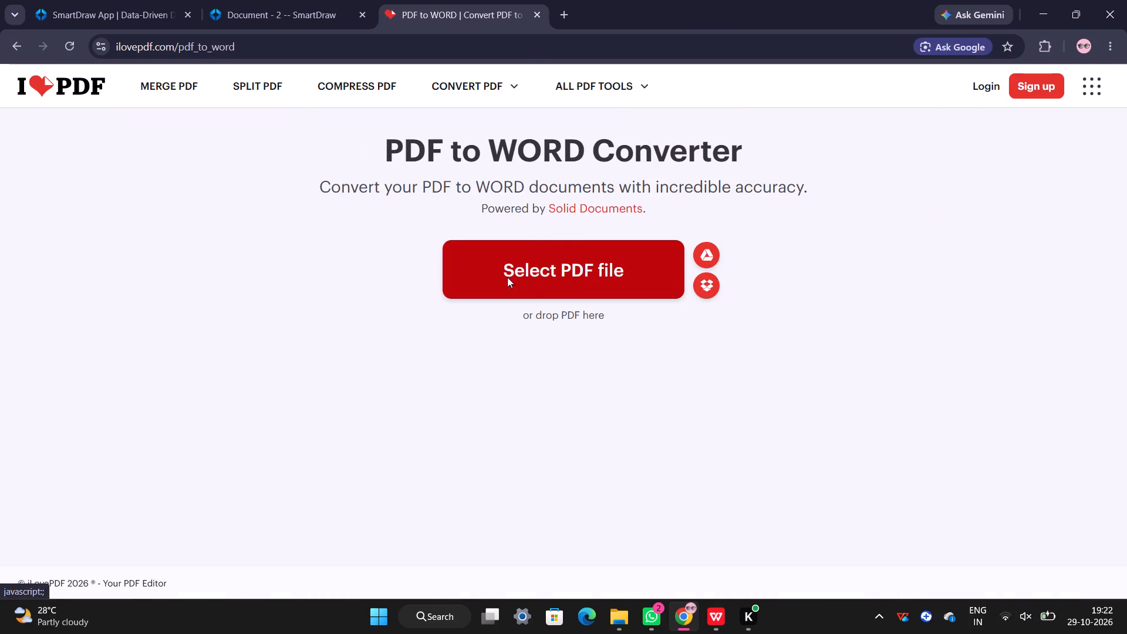
click(150, 117)
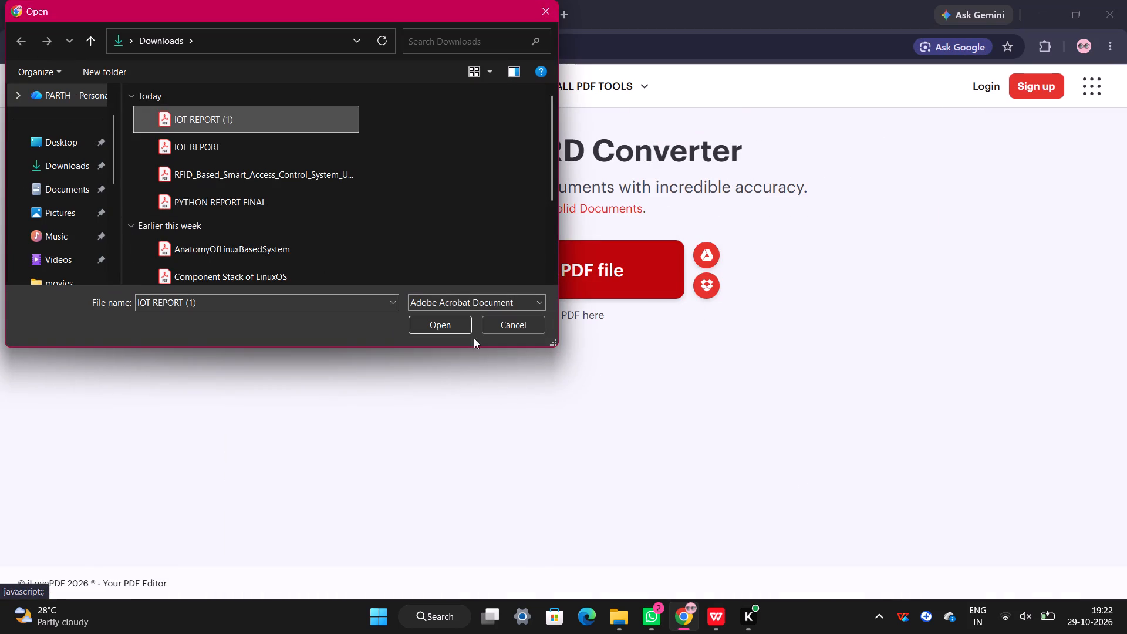
click(454, 322)
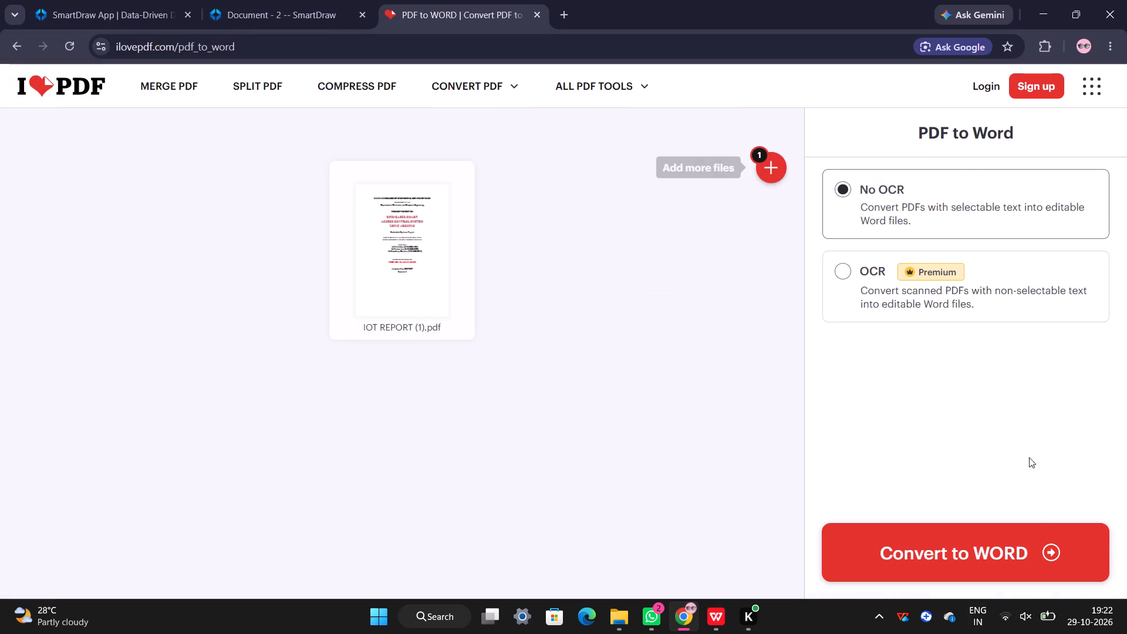
click(1035, 552)
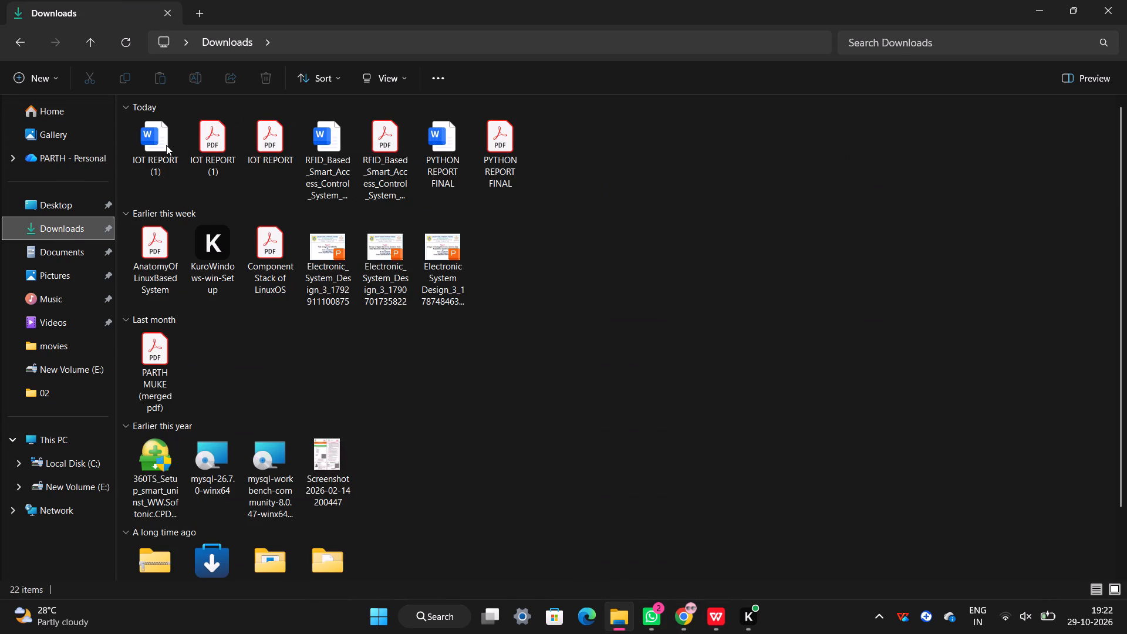
double_click(166, 145)
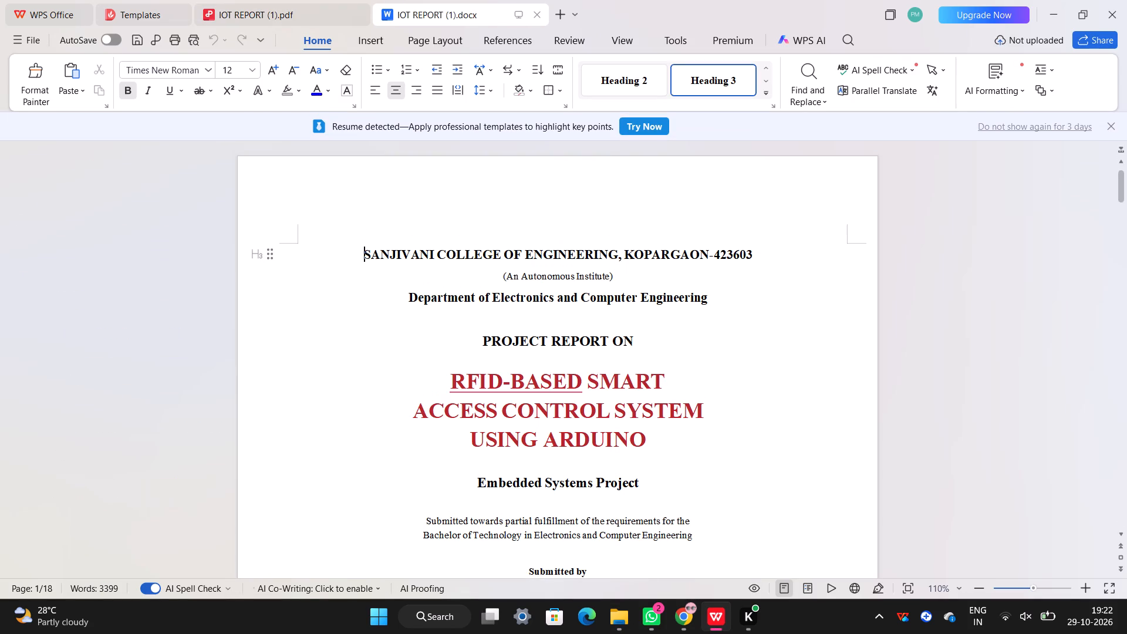
In a new Chrome tab, search Google Images for "logo of sanjivani college of engineering".
click(677, 620)
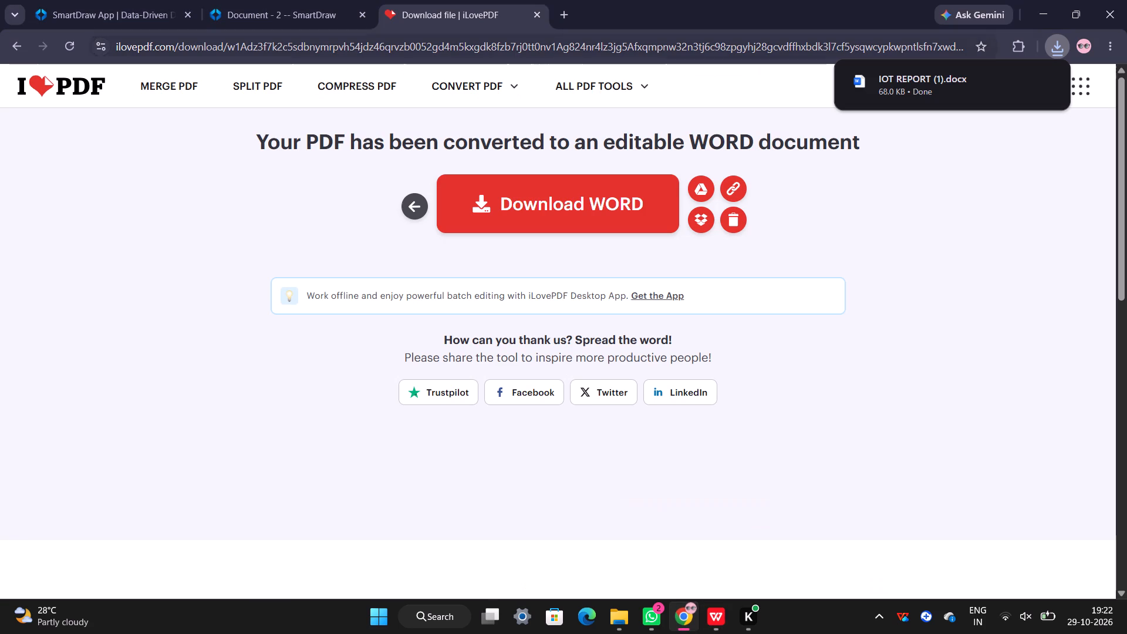
click(567, 11)
click(566, 270)
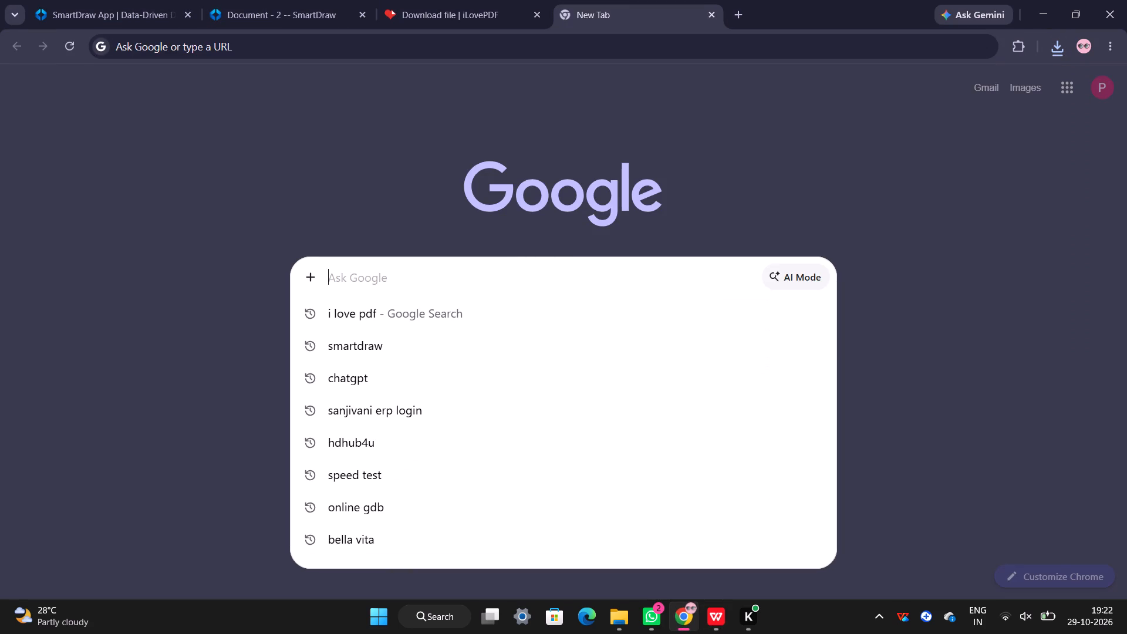
text(LOGO OF)
key(space)
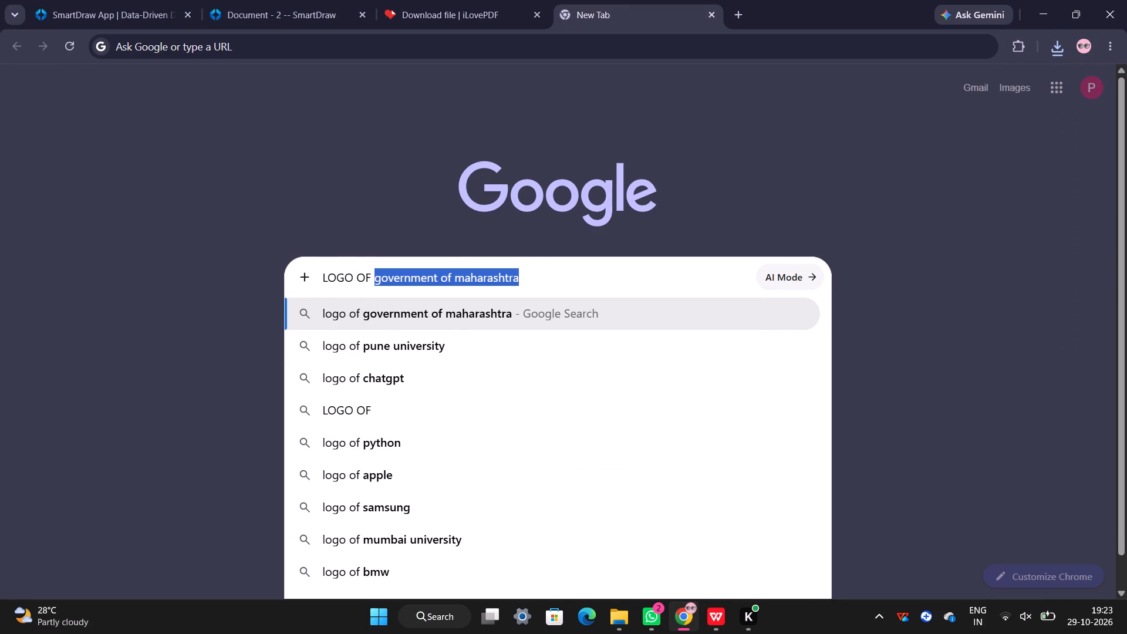
text(SANJIVANI)
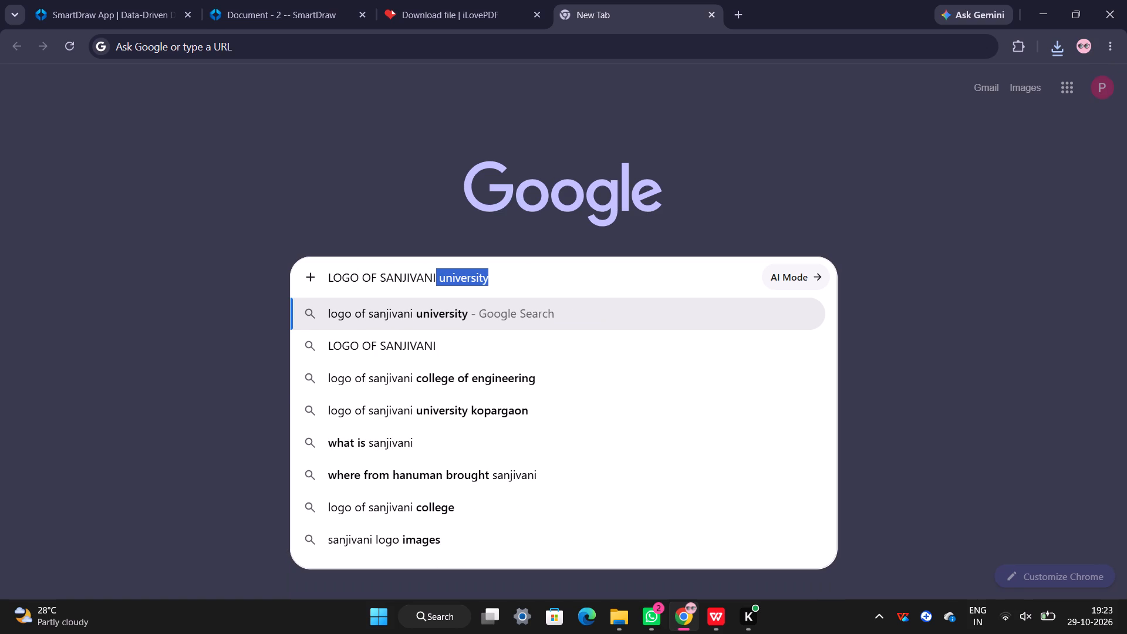
key(Down)
key(Down)
key(Return)
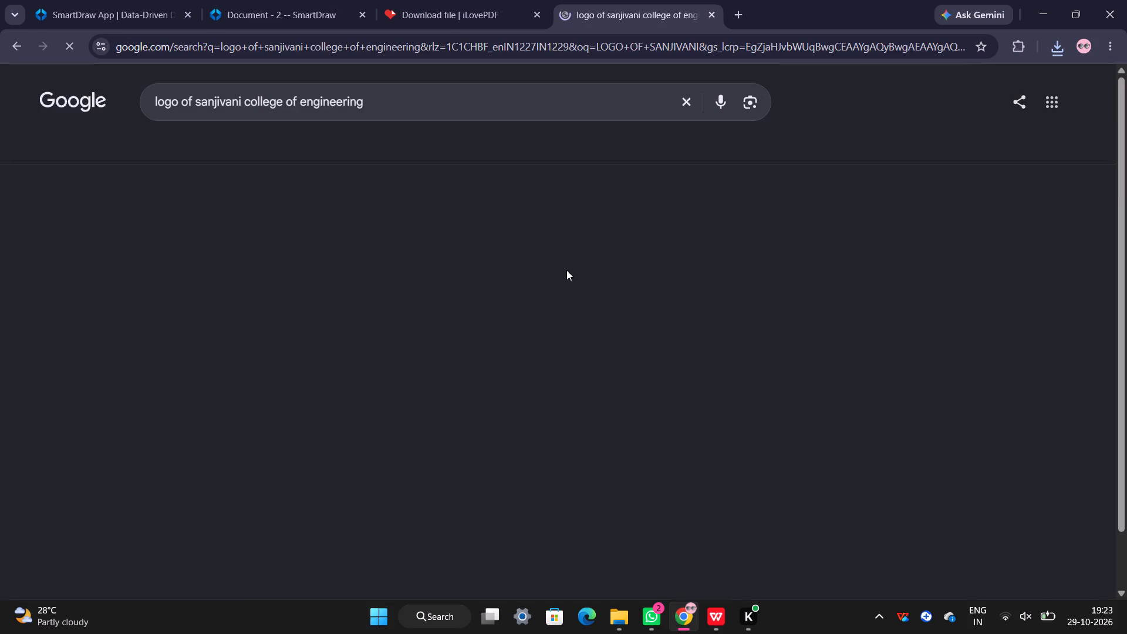
click(244, 145)
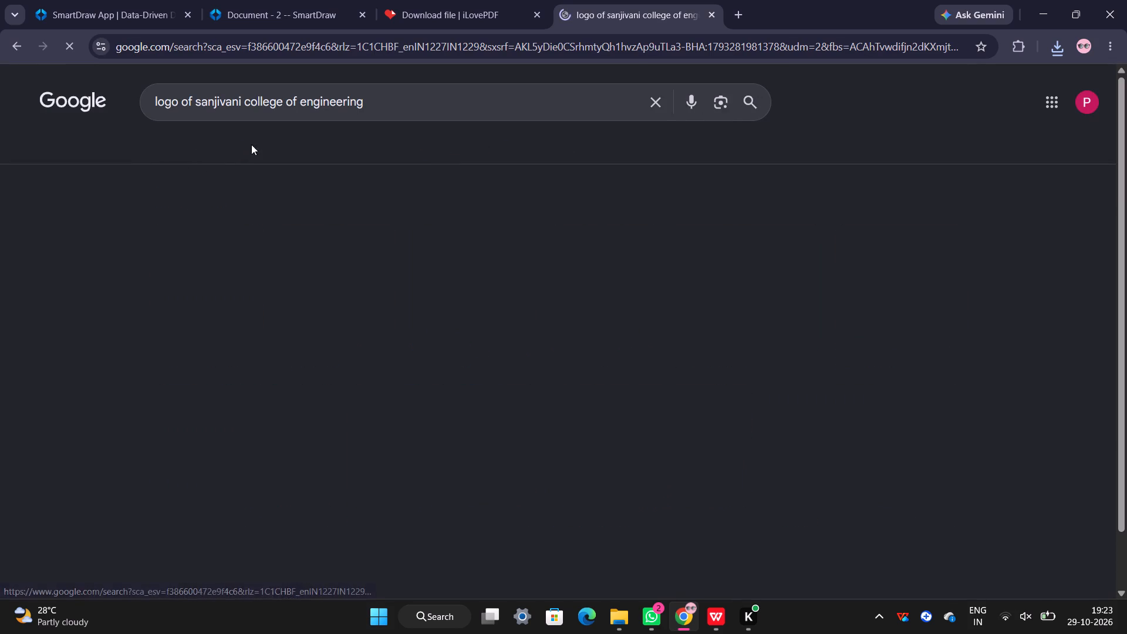
Save the yellow and red S.R.E.S. college crest from sanjivanicoe.org.in to Downloads as a PNG named logo.
click(143, 301)
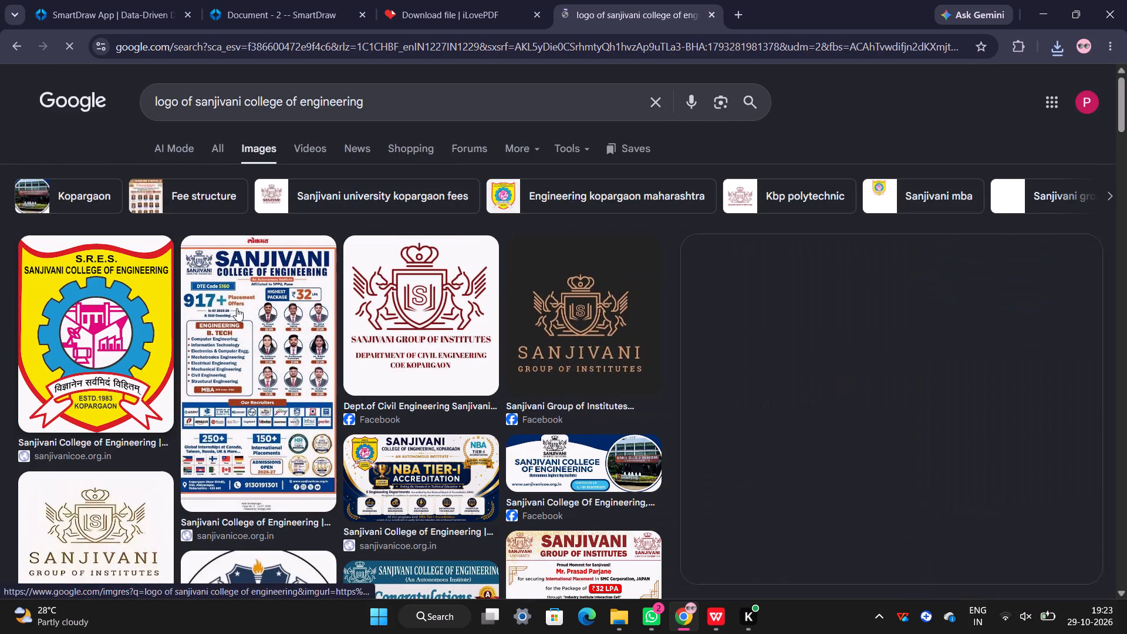
right_click(907, 332)
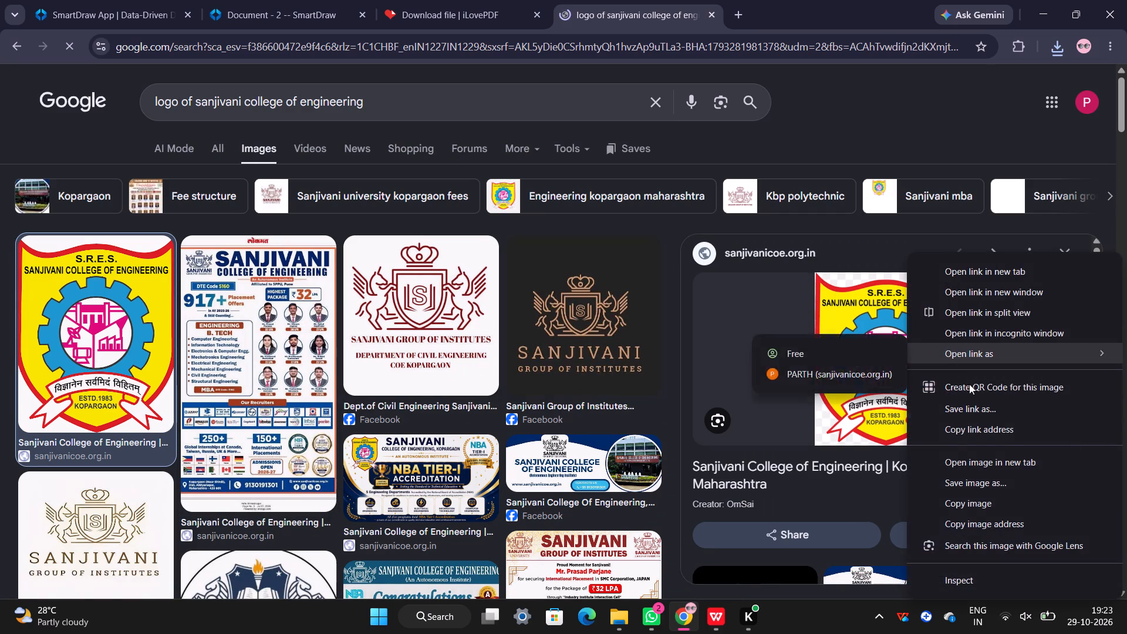
click(977, 490)
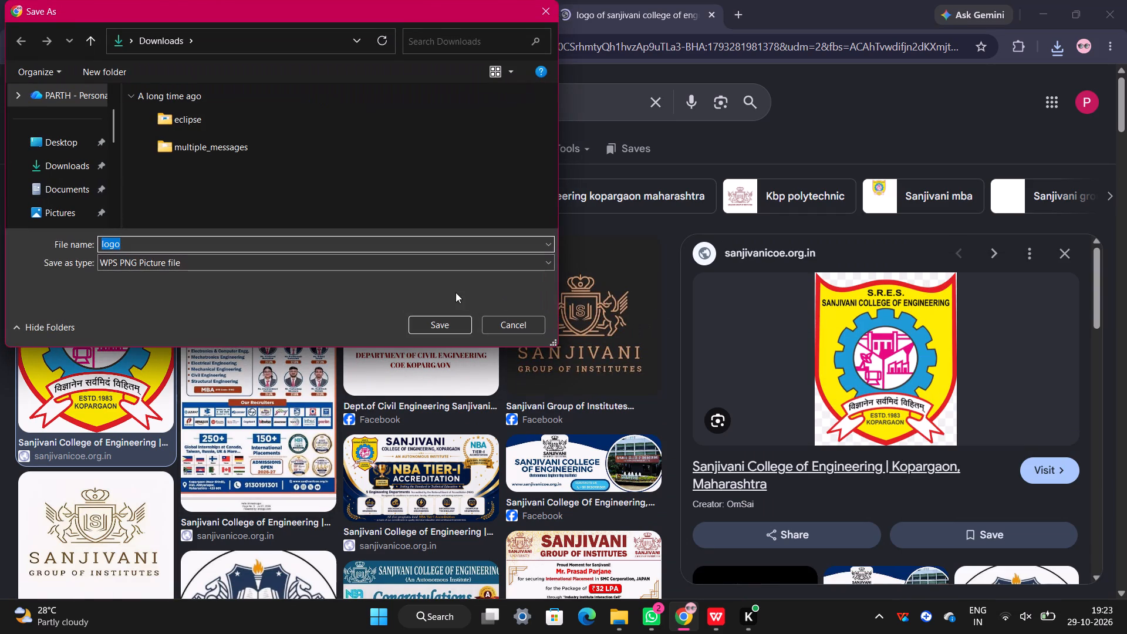
click(454, 329)
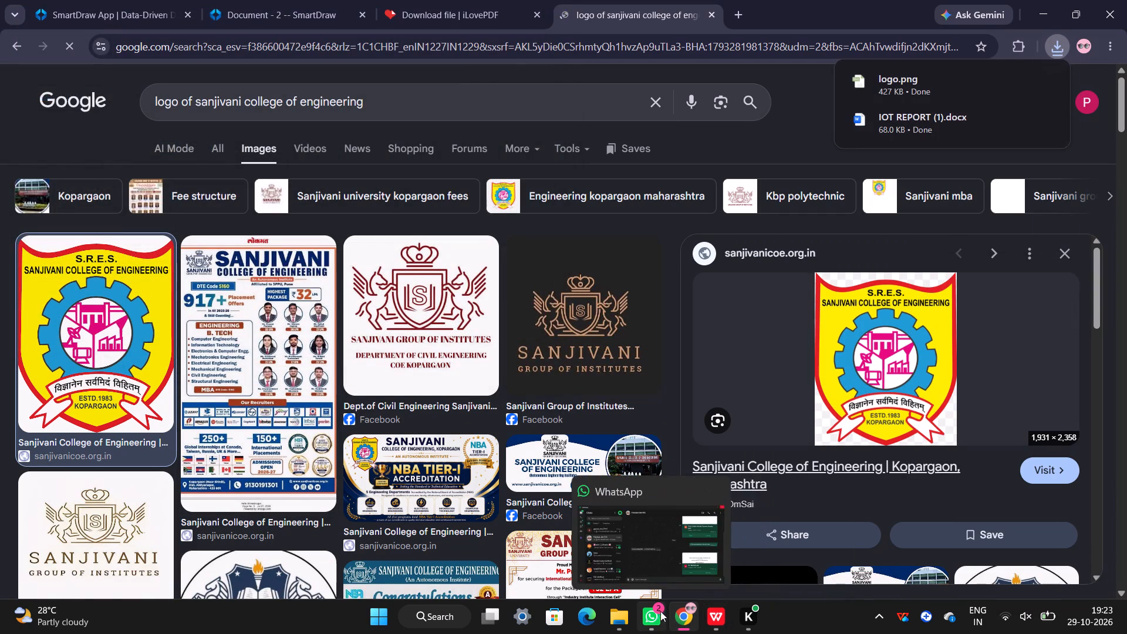
Switch to the IOT REPORT (1) Word document and insert the logo picture from Downloads before the college name heading.
click(719, 622)
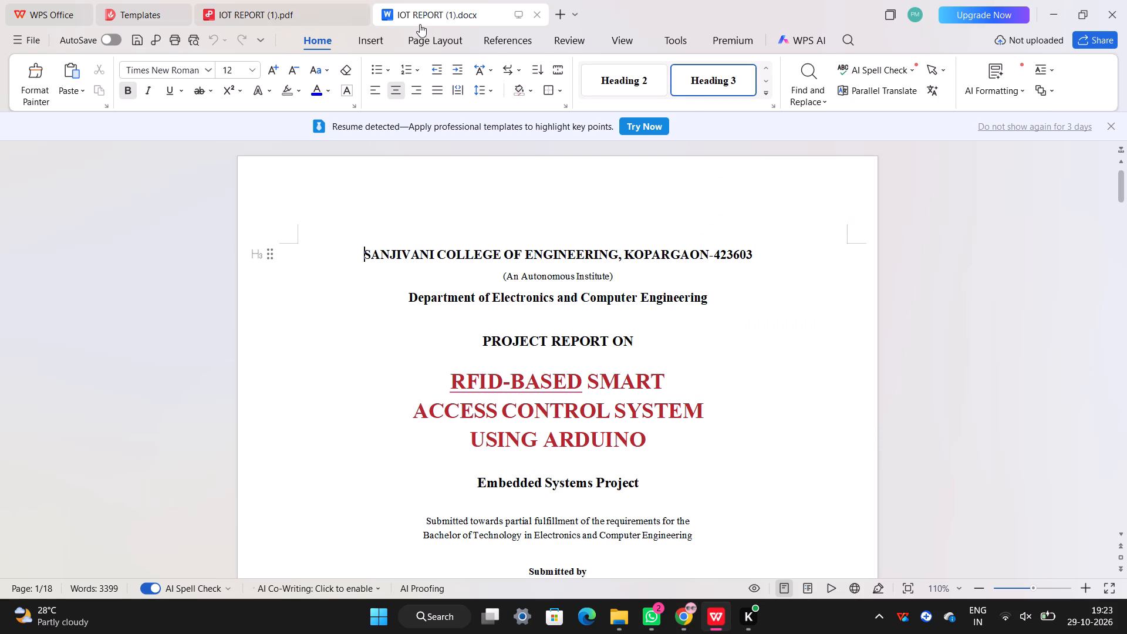
click(353, 40)
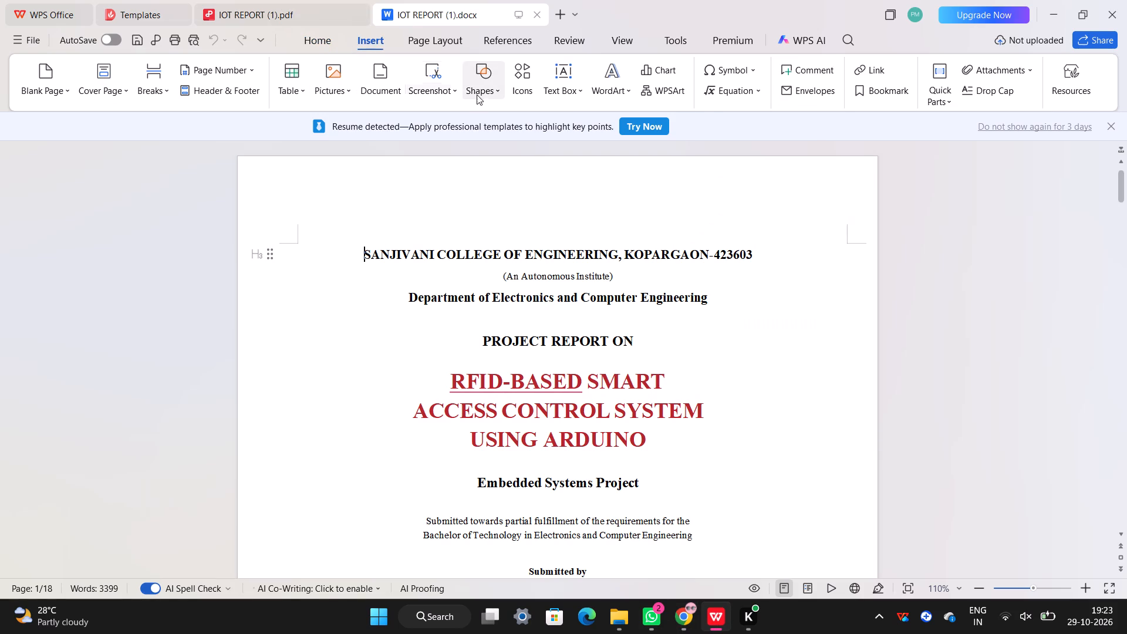
click(347, 74)
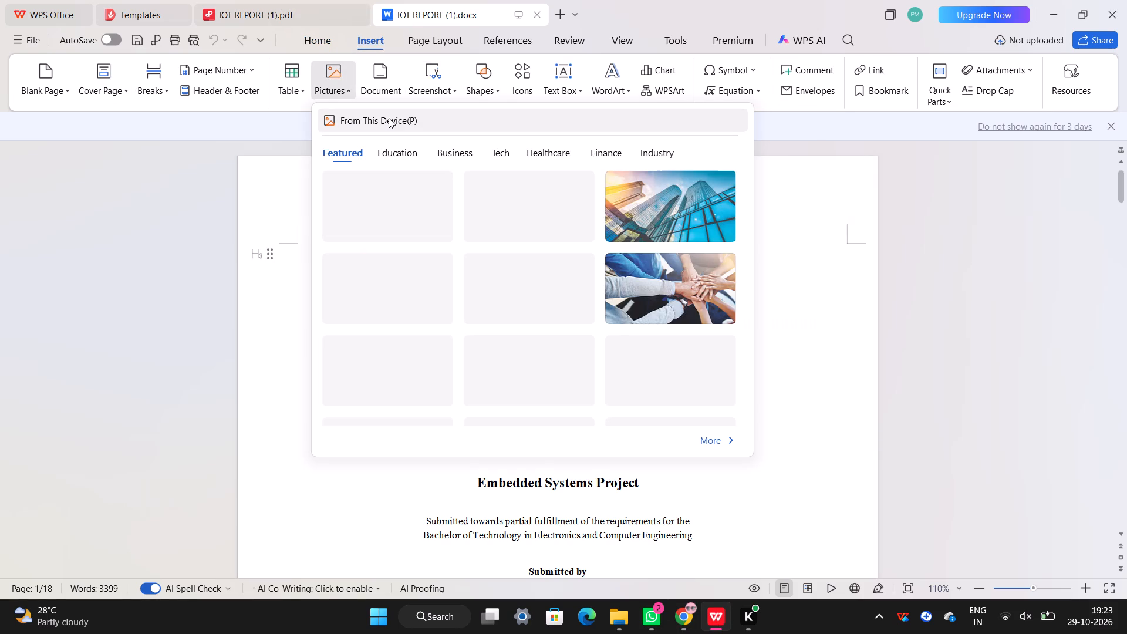
click(389, 118)
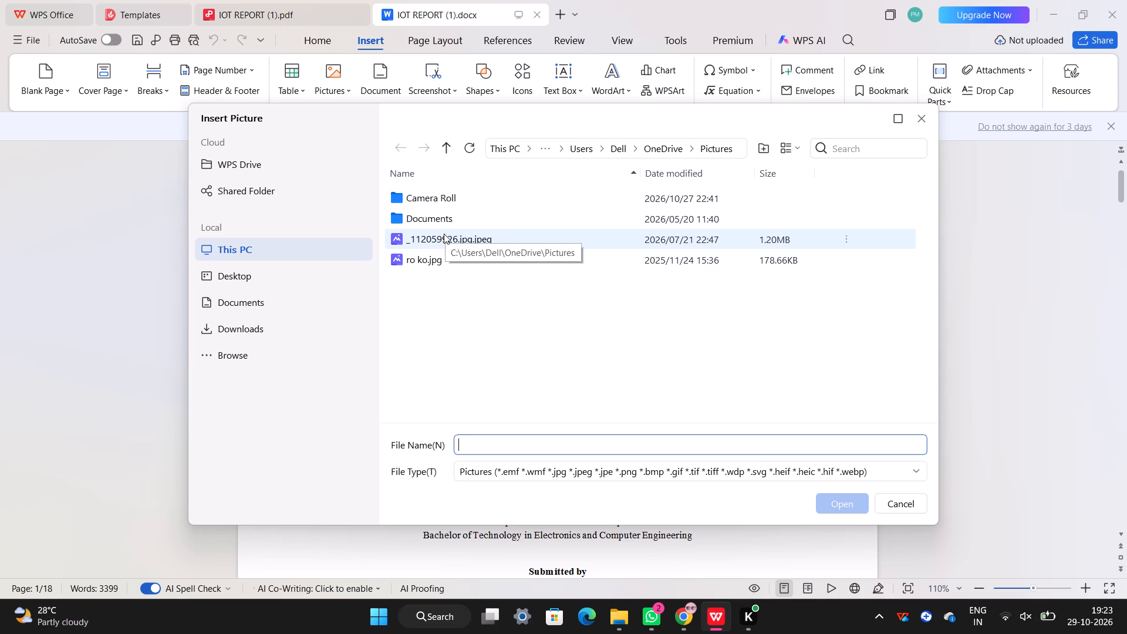
click(266, 275)
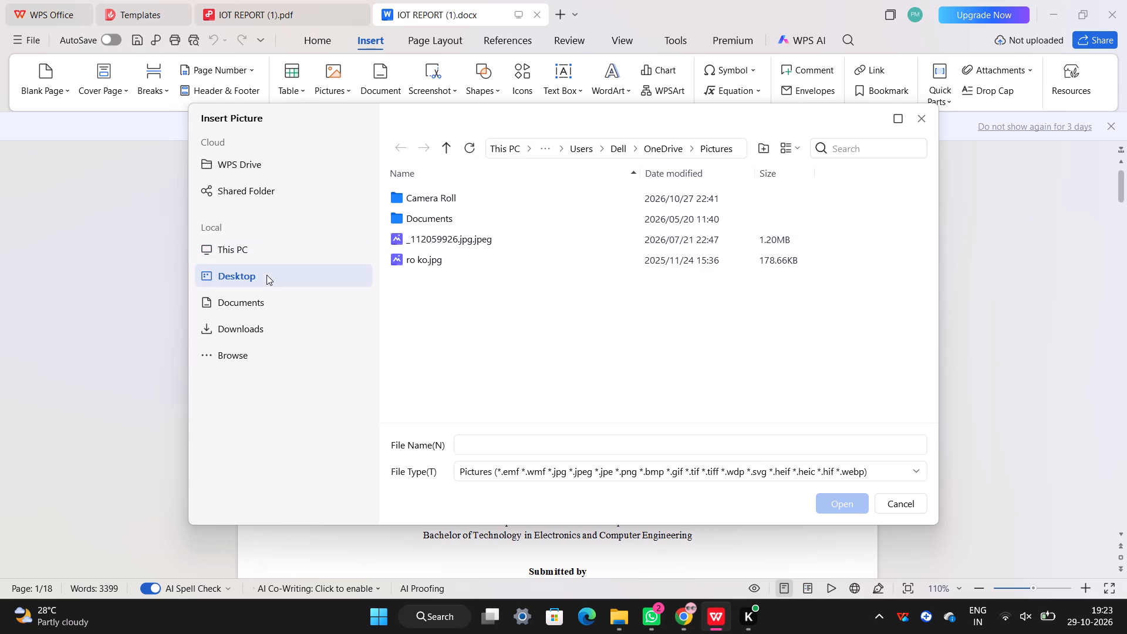
click(271, 305)
click(271, 323)
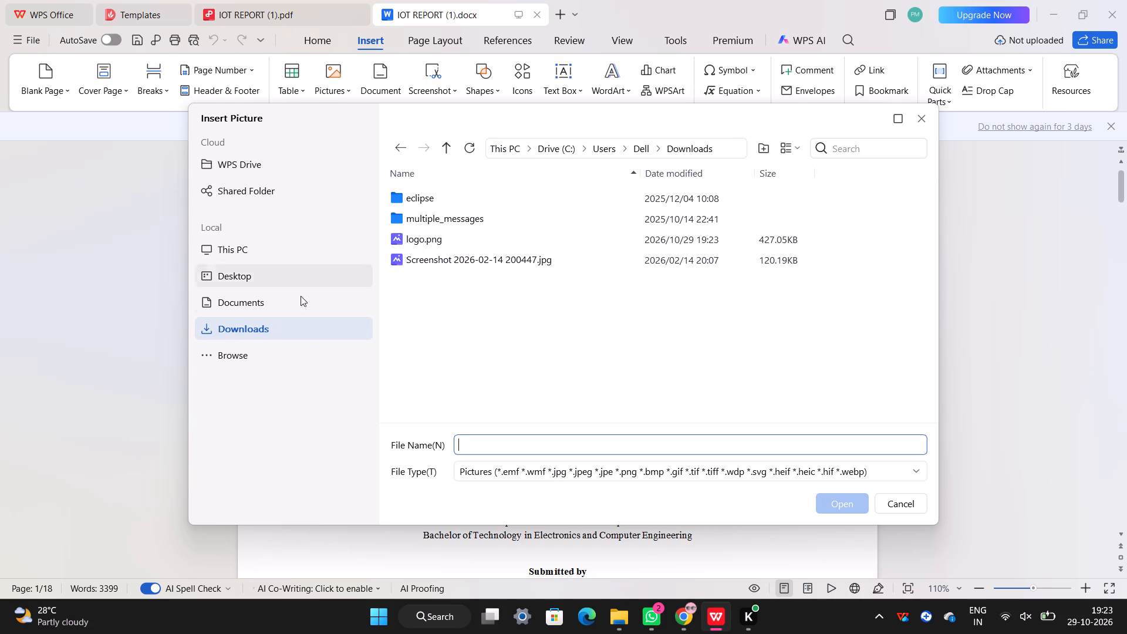
click(290, 358)
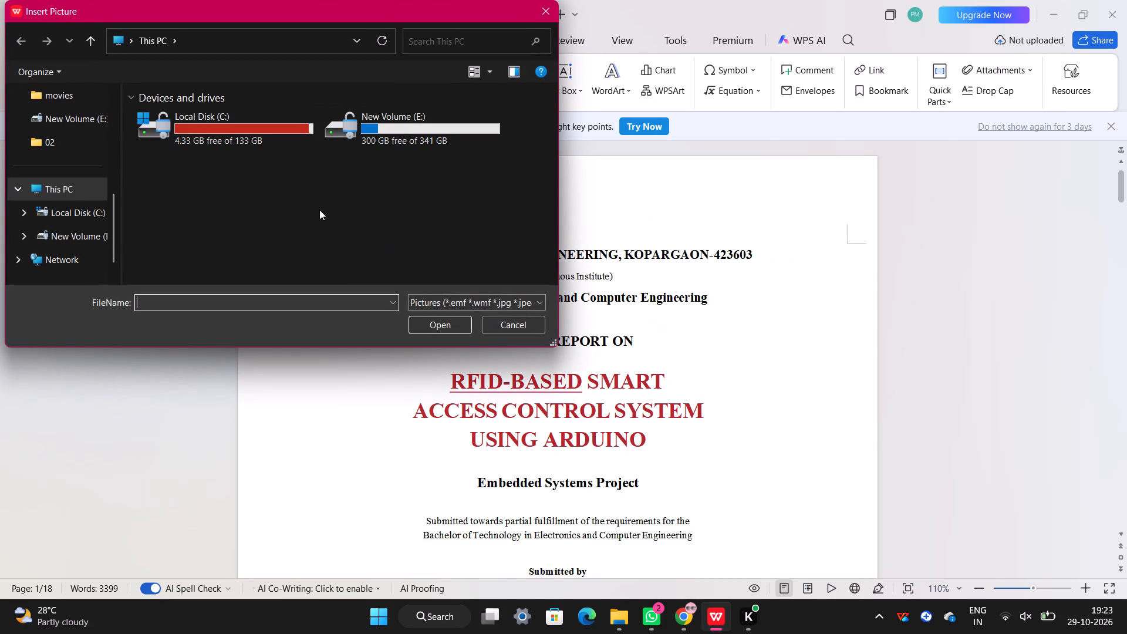
click(80, 217)
click(86, 242)
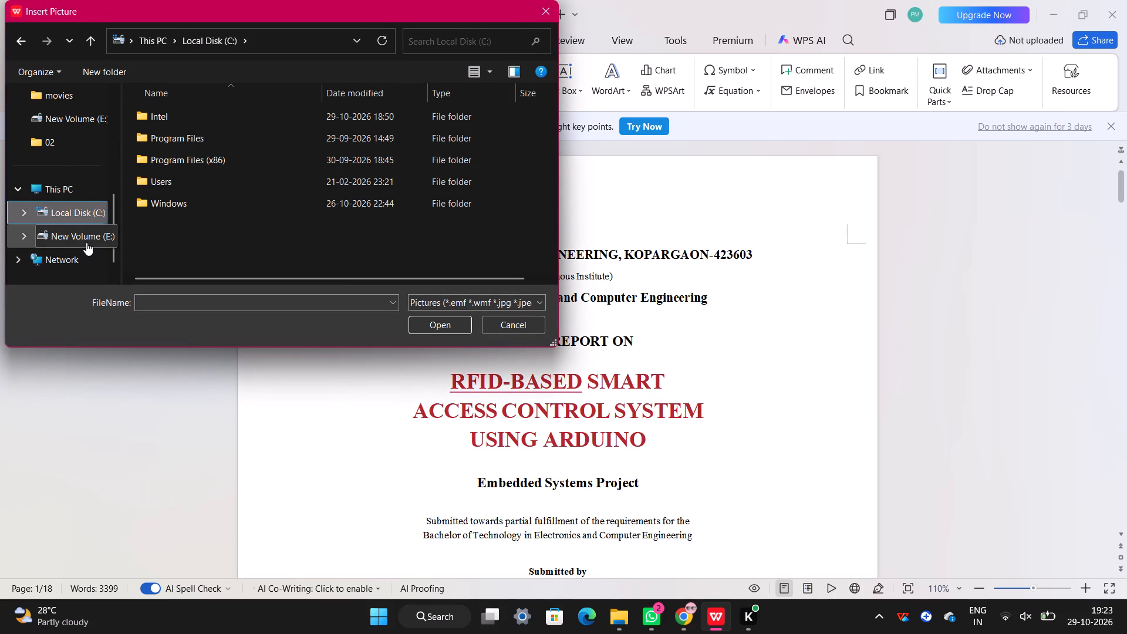
scroll(63, 150, up, 3)
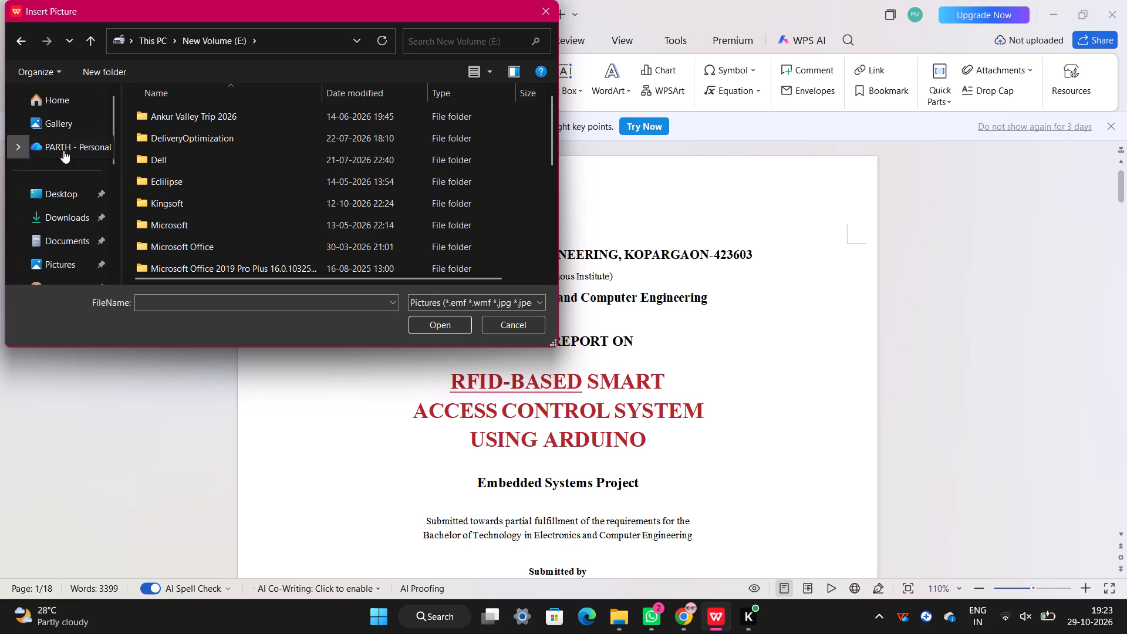
click(77, 208)
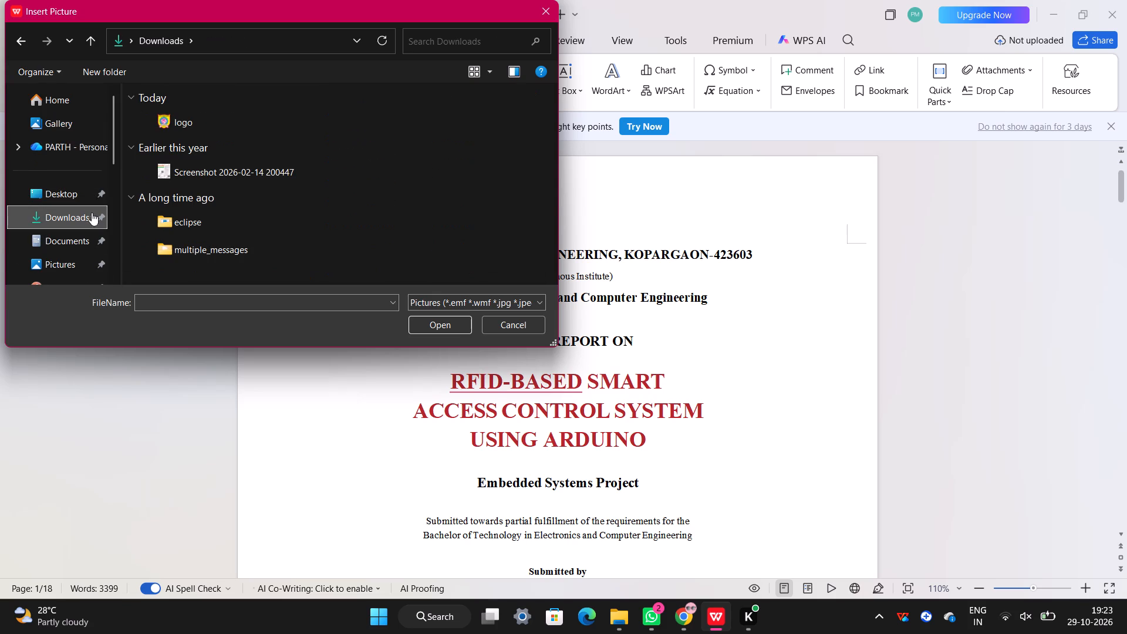
click(167, 115)
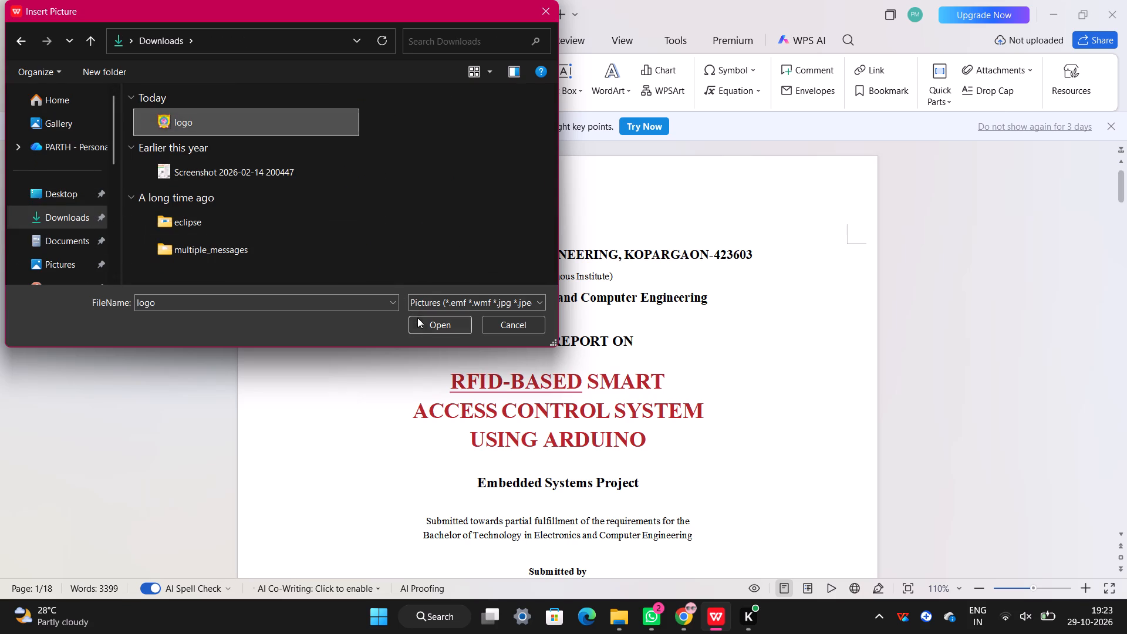
click(420, 322)
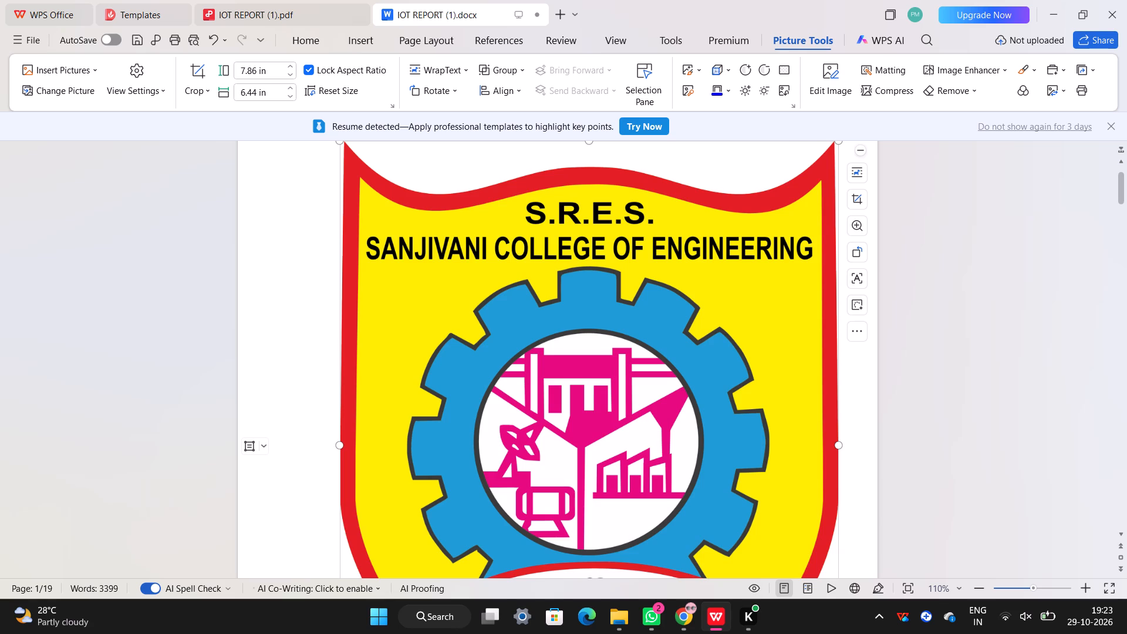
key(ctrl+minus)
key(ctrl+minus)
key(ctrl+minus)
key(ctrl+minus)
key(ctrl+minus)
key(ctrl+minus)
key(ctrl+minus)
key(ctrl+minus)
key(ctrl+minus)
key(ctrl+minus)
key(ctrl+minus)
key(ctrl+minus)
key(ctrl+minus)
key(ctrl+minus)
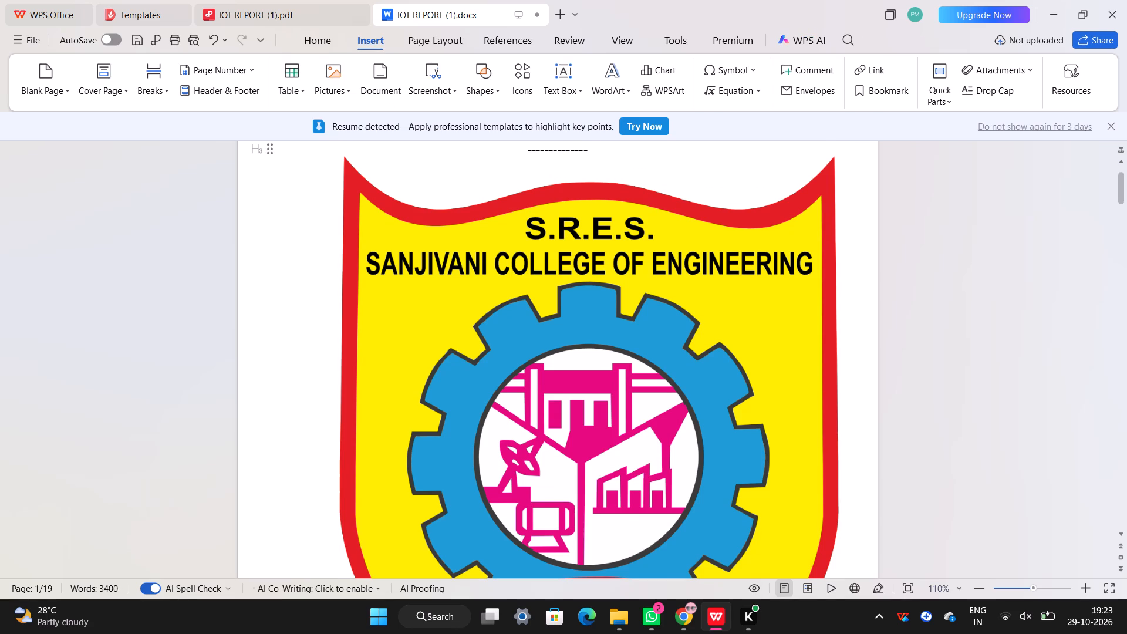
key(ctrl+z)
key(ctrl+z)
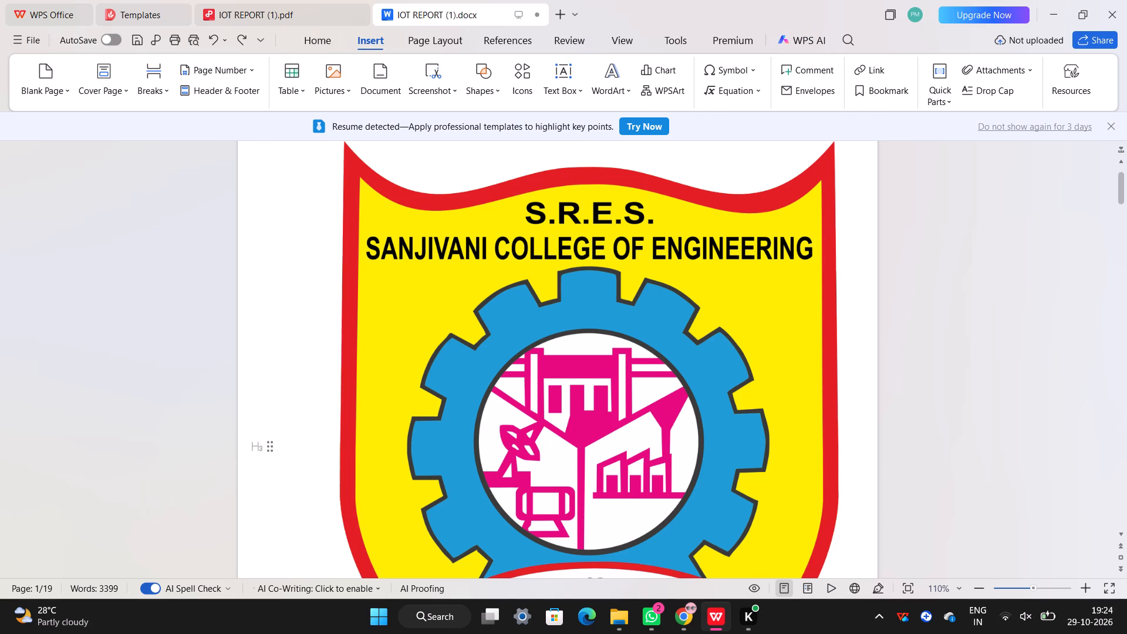
Shrink the inserted logo proportionally to about 1.10 in high by 0.90 in wide.
click(559, 269)
scroll(629, 315, up, 3)
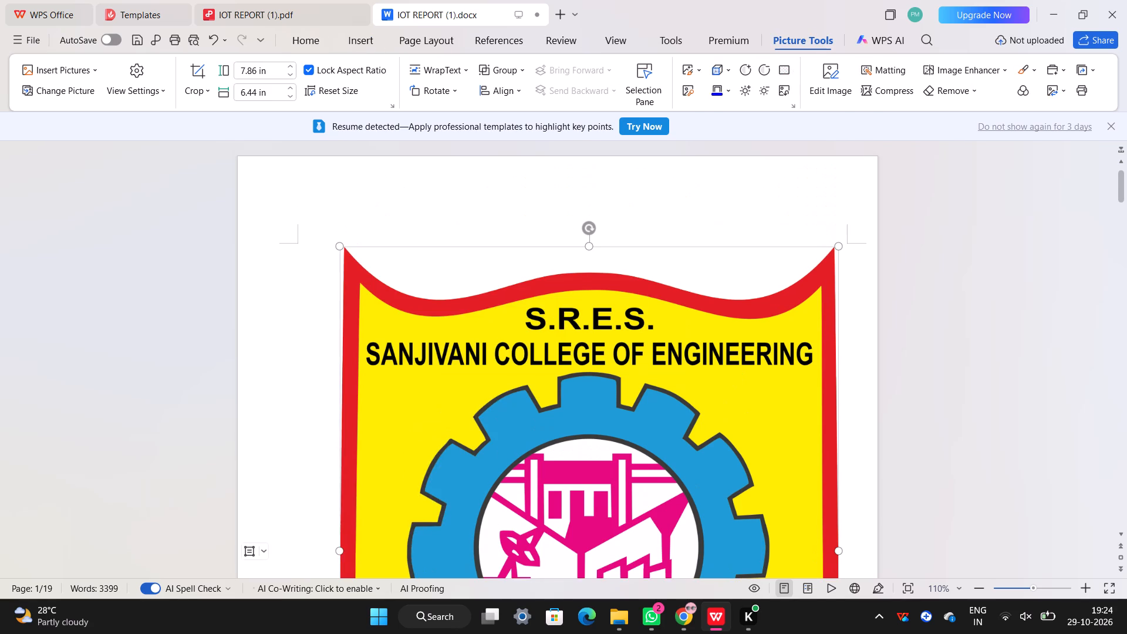
drag(839, 245, 606, 442)
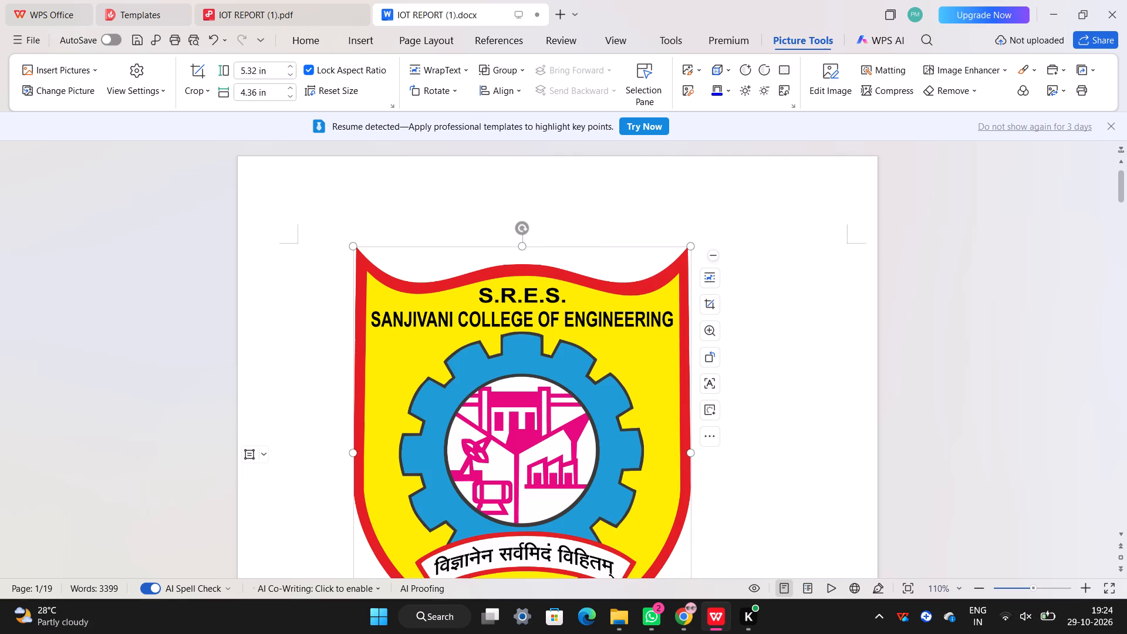
drag(689, 247, 471, 472)
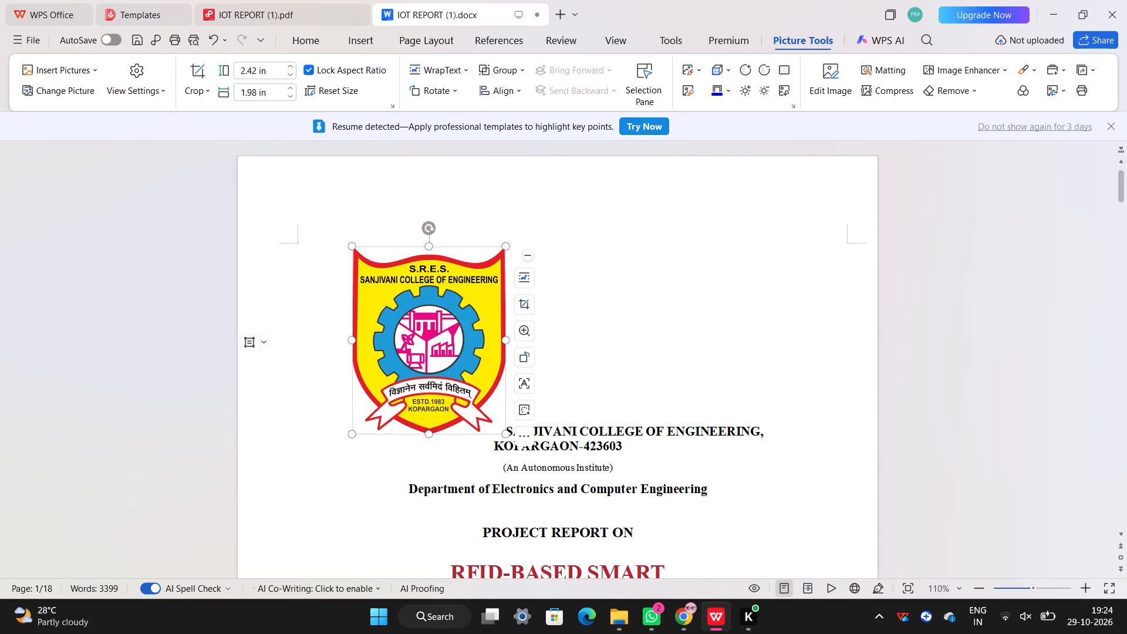
drag(506, 247, 447, 326)
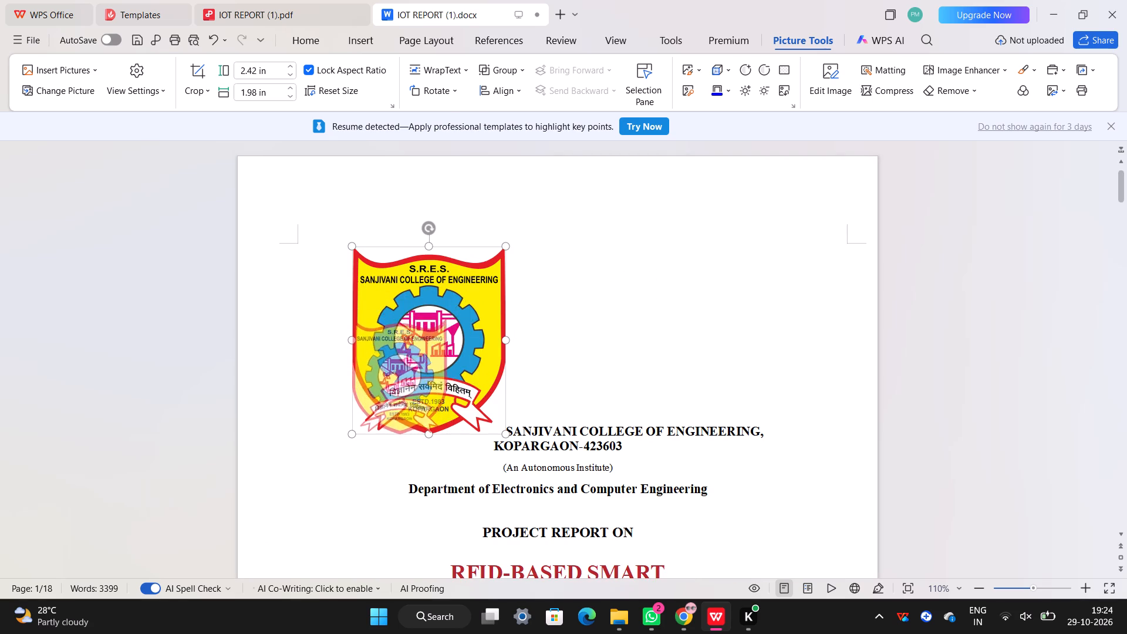
drag(447, 326, 444, 335)
drag(474, 246, 457, 267)
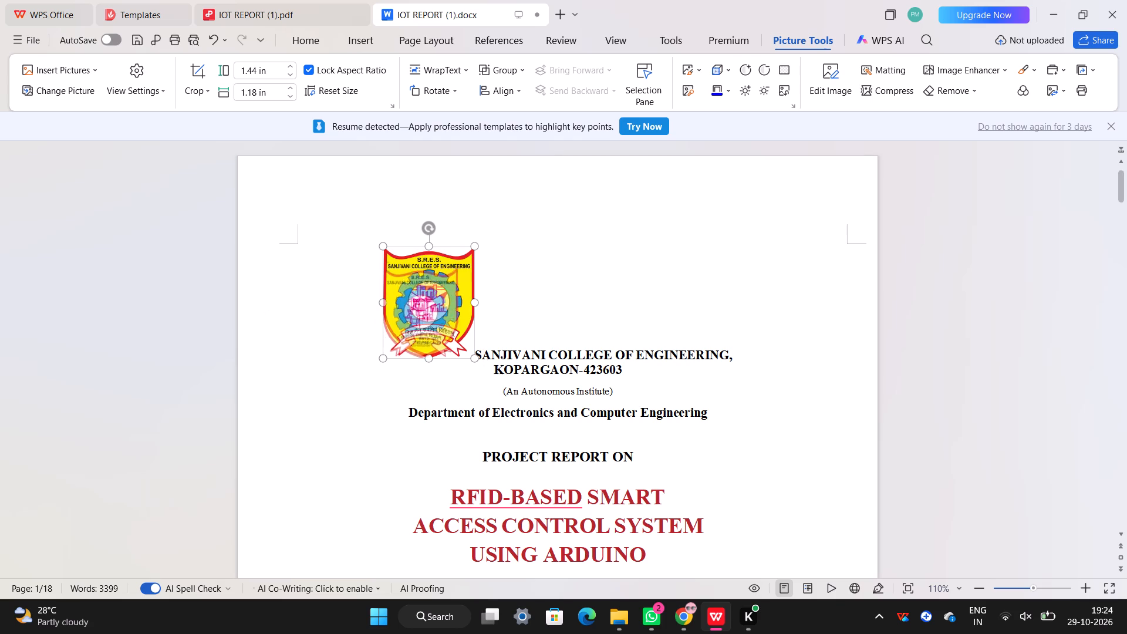
drag(457, 267, 453, 289)
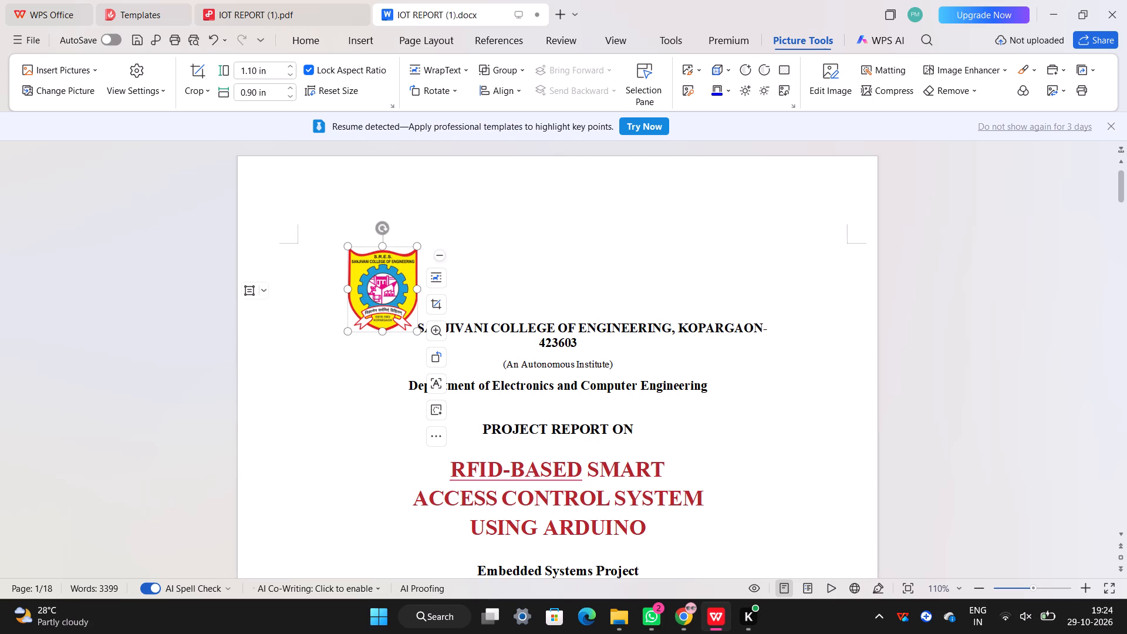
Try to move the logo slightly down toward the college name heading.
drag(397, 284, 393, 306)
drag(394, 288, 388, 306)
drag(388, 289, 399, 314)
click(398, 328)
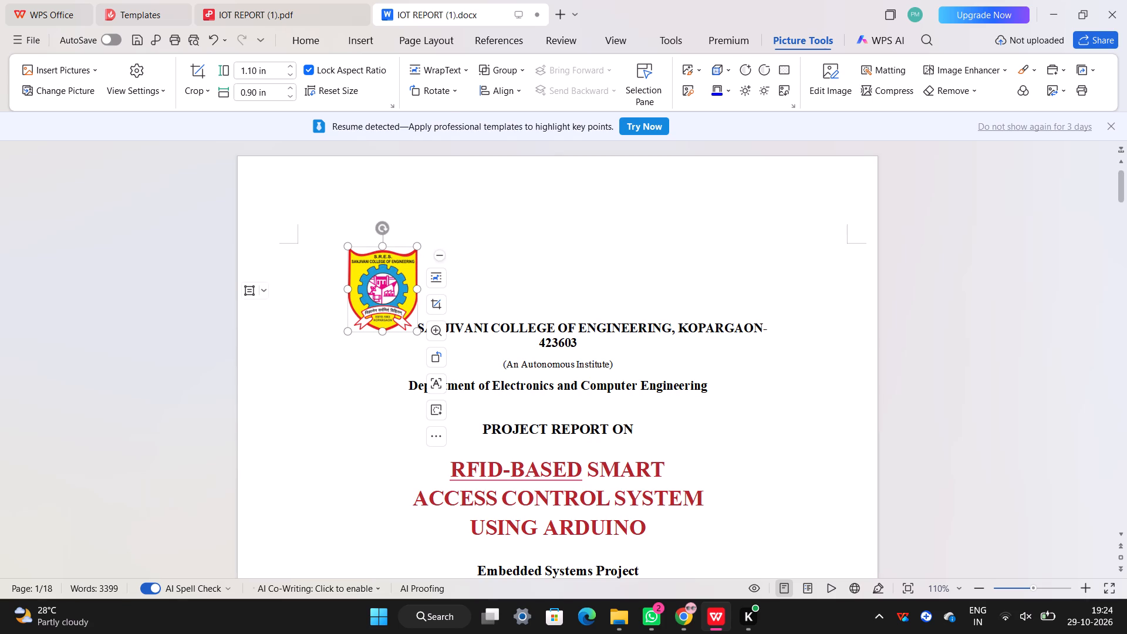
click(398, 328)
Reduce the logo proportionally to about 0.90 in high by 0.73 in wide.
drag(416, 244, 403, 279)
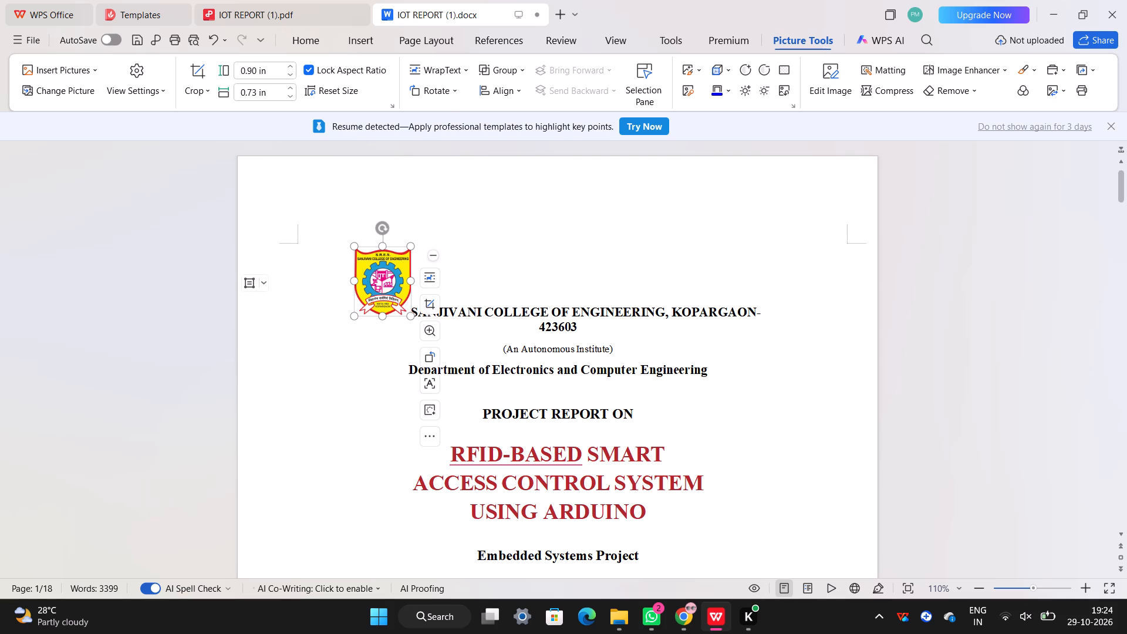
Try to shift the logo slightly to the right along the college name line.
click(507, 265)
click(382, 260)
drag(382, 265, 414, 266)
Check the logo's additional picture options and layout options, keeping it In Line with Text.
click(384, 229)
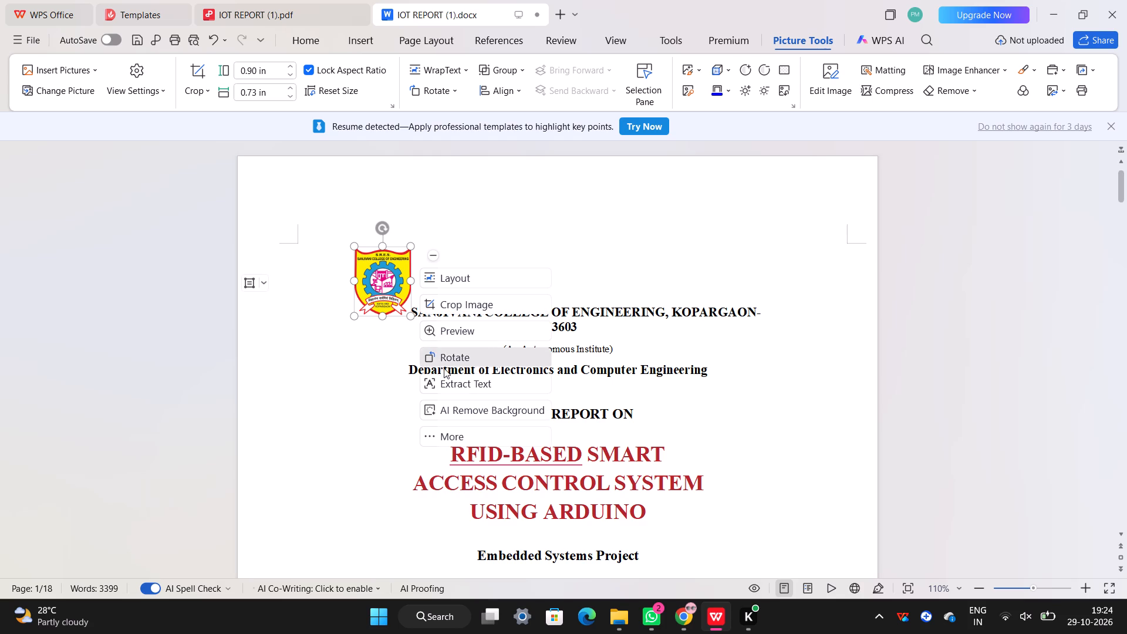
click(453, 436)
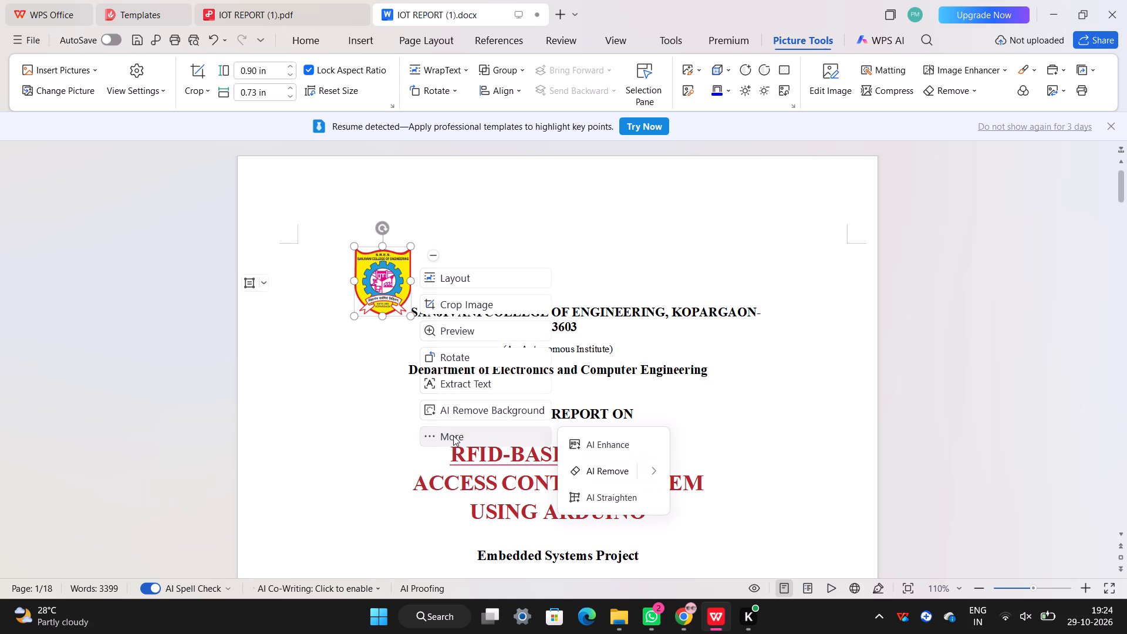
click(437, 275)
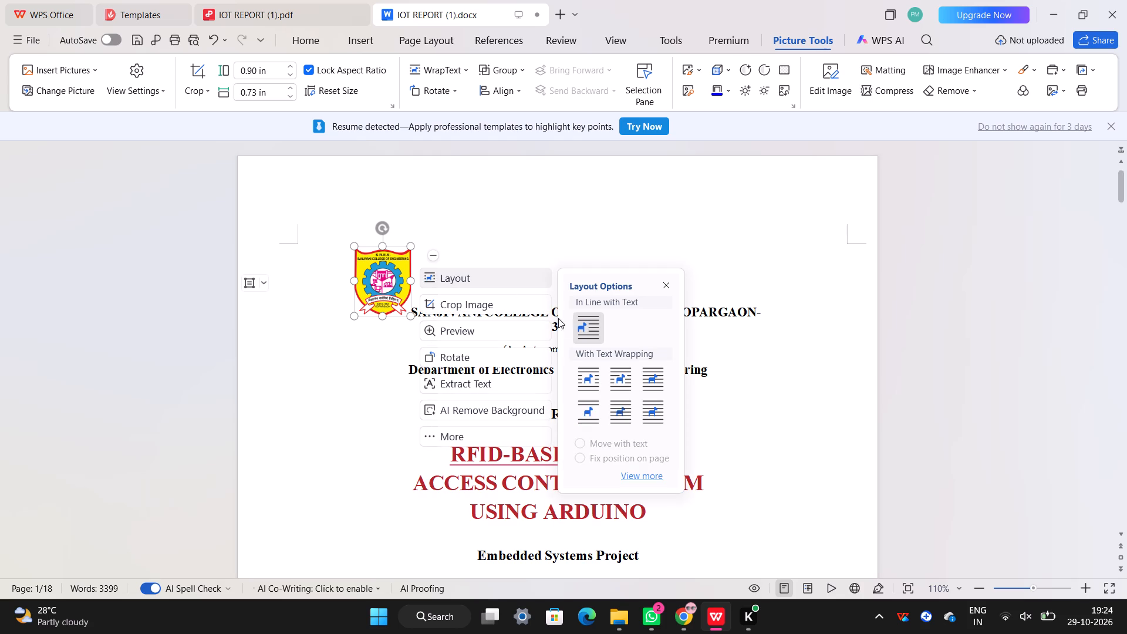
click(585, 338)
click(775, 335)
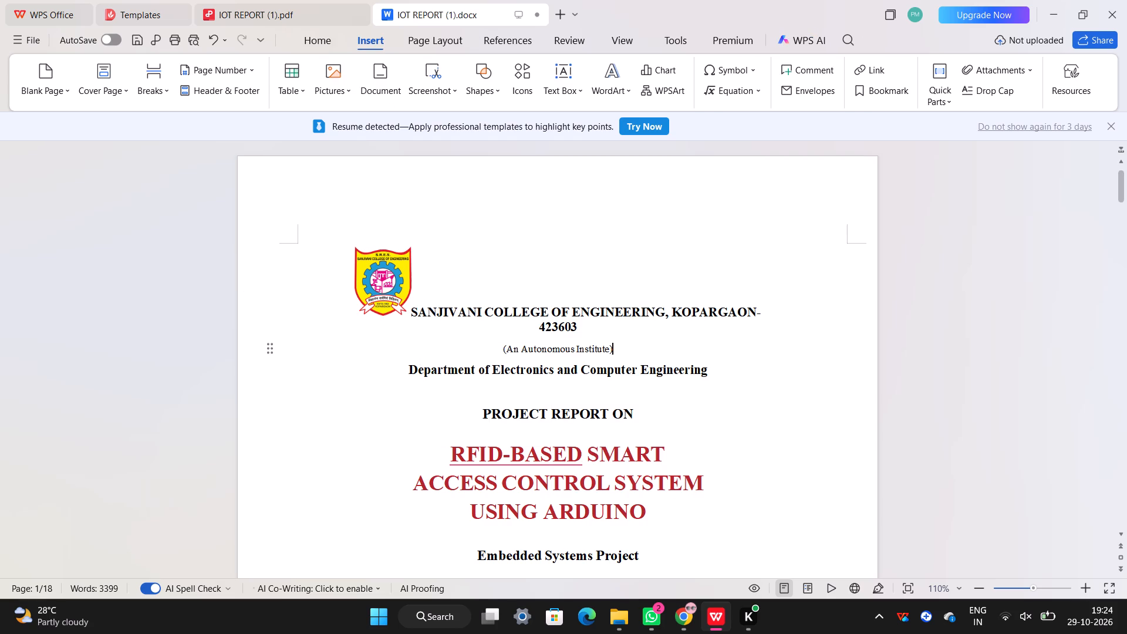
Move the logo below the college name heading, placing it in front of "(An Autonomous Institute)".
click(382, 282)
drag(384, 268, 384, 288)
drag(395, 313, 396, 350)
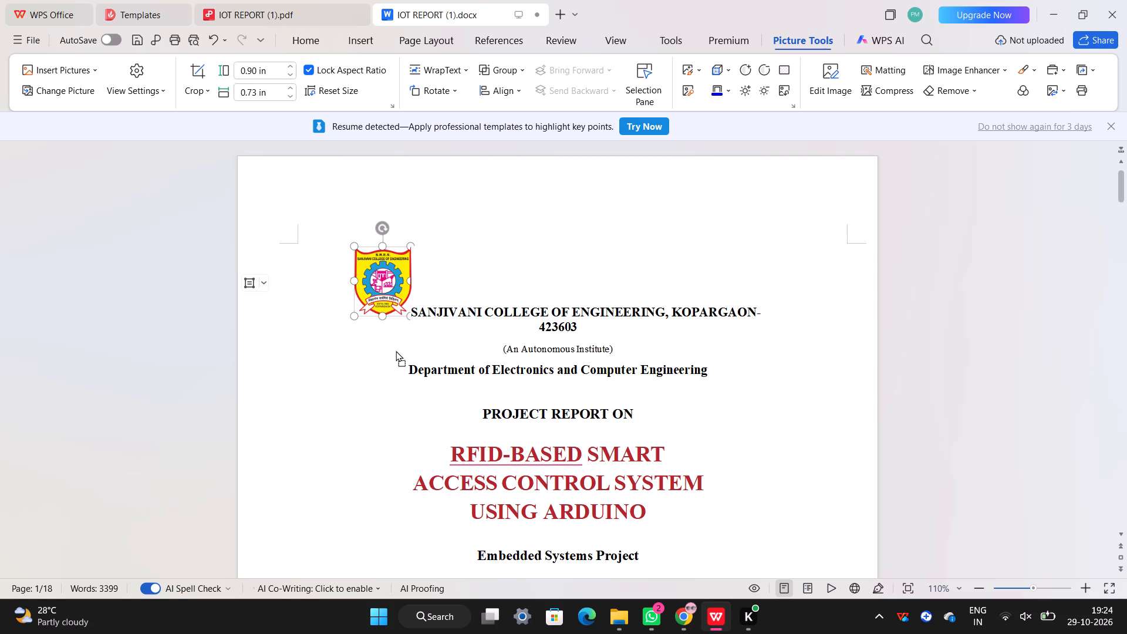
drag(396, 350, 400, 365)
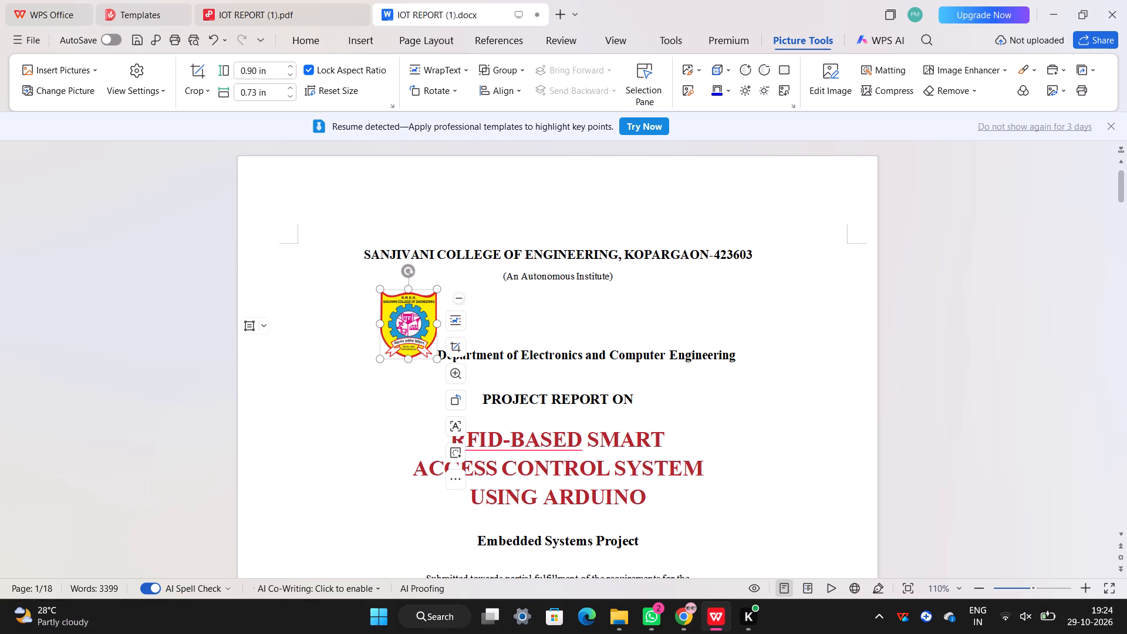
drag(407, 318, 353, 251)
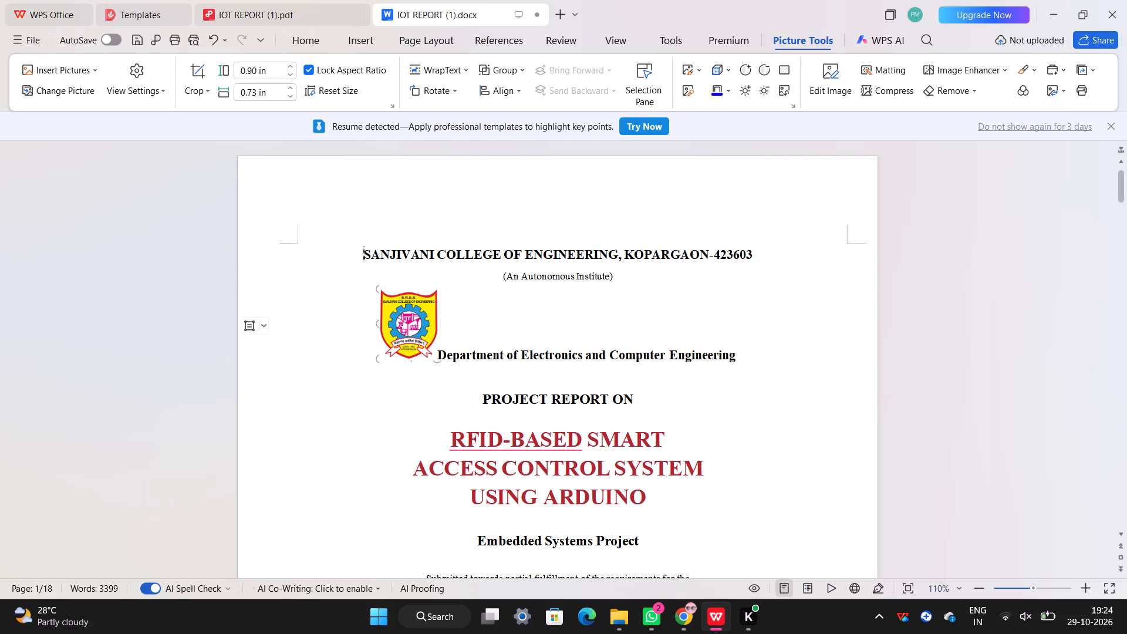
drag(368, 278, 369, 313)
drag(386, 292, 390, 337)
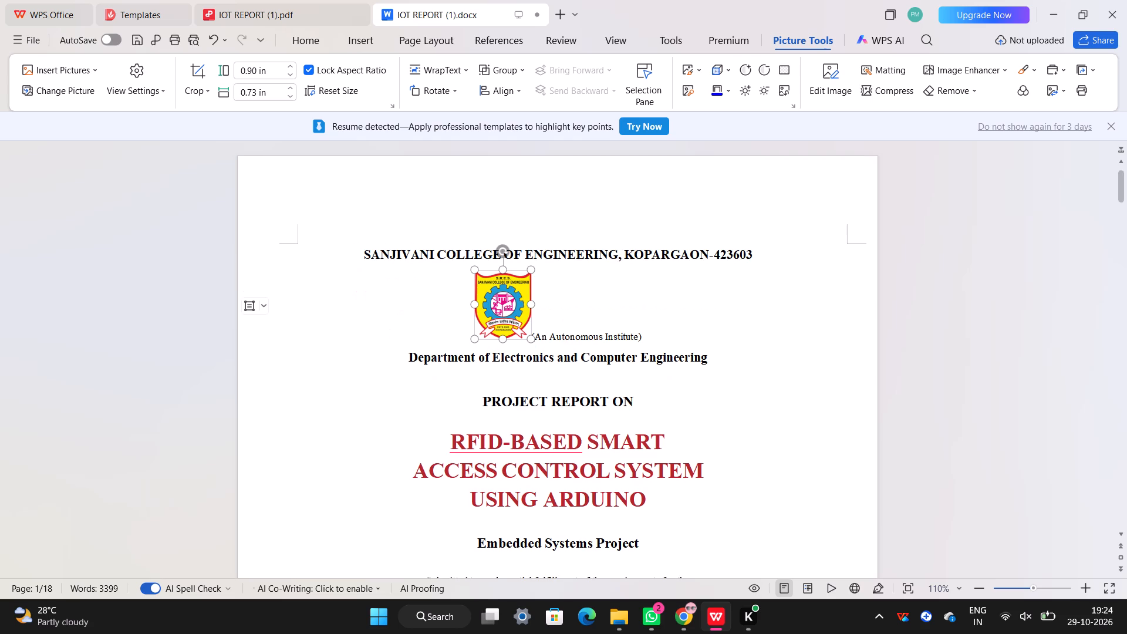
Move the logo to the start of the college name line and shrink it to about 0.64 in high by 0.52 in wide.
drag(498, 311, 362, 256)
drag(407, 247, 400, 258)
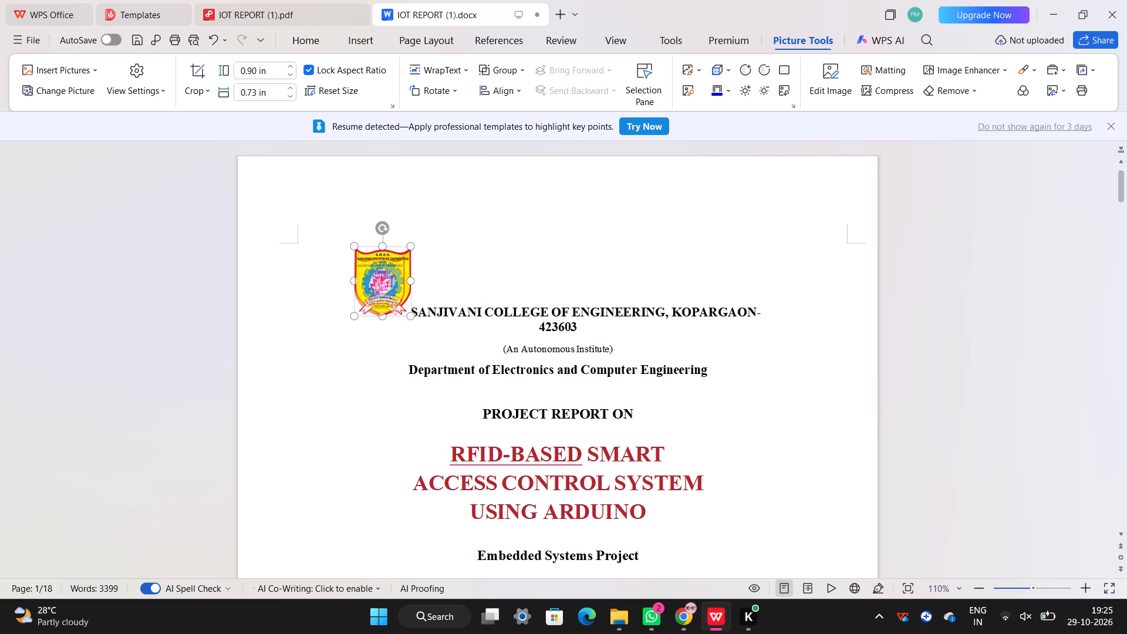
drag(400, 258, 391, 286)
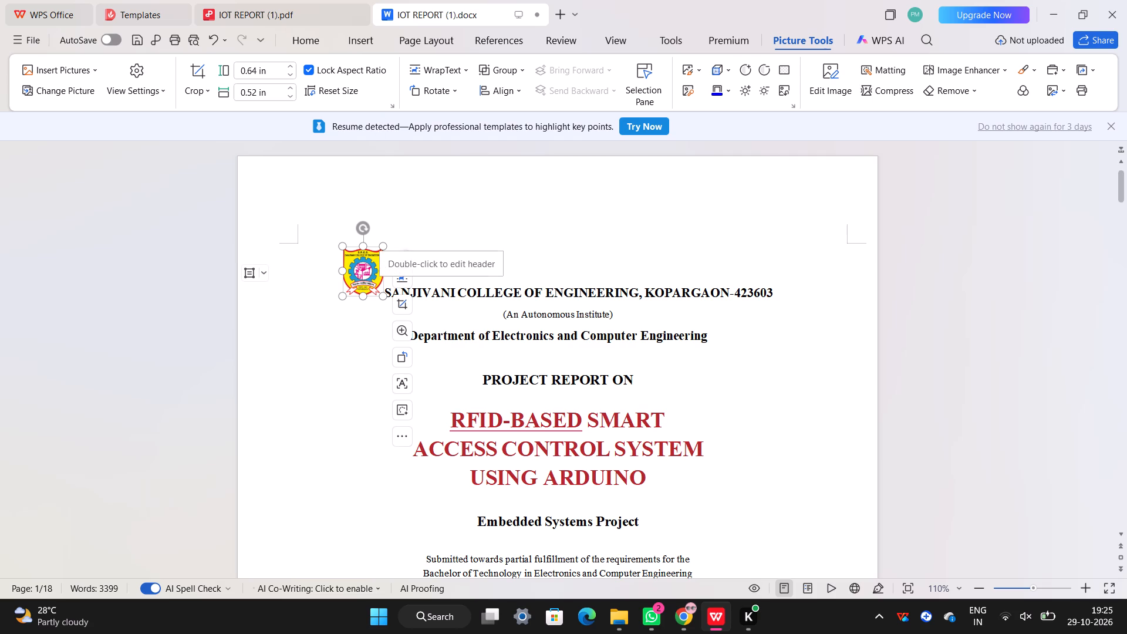
Delete the logo from the title page.
key(BackSpace)
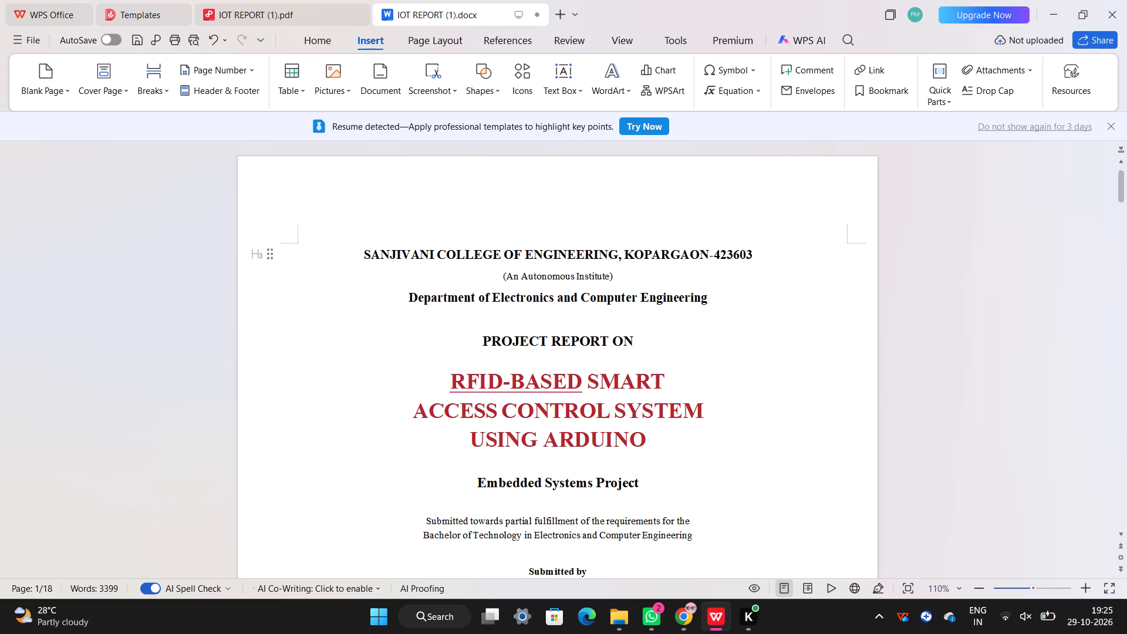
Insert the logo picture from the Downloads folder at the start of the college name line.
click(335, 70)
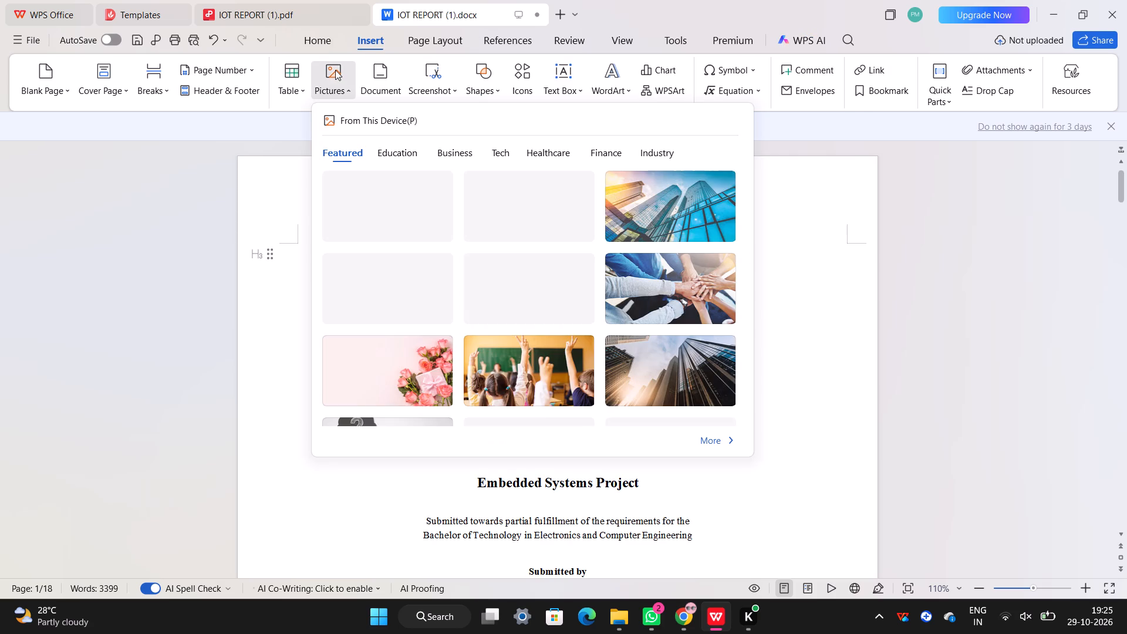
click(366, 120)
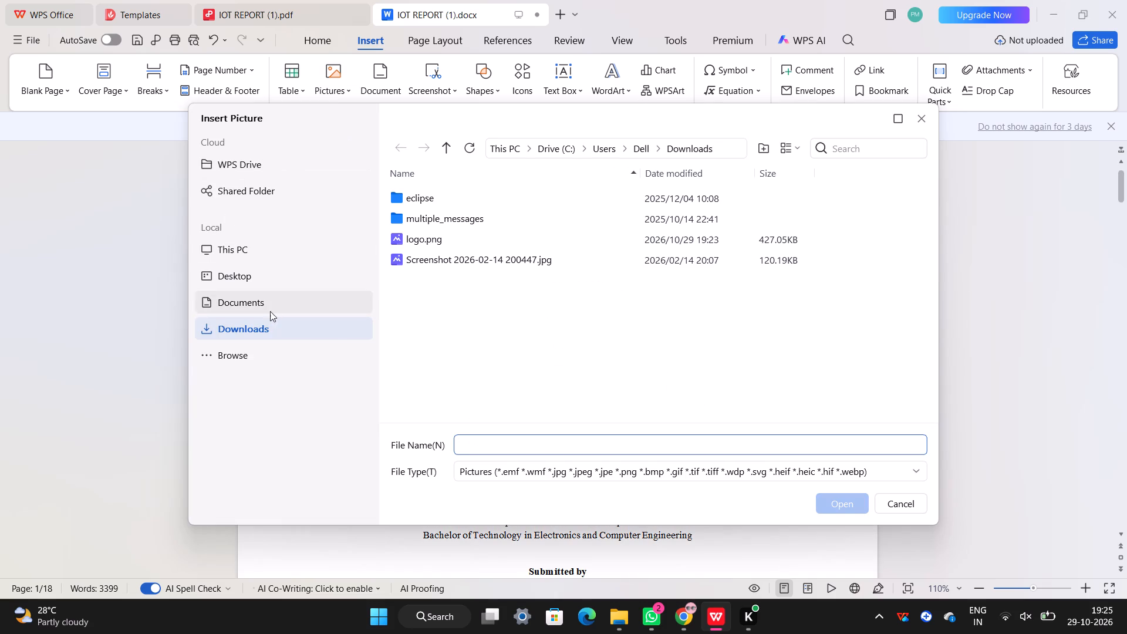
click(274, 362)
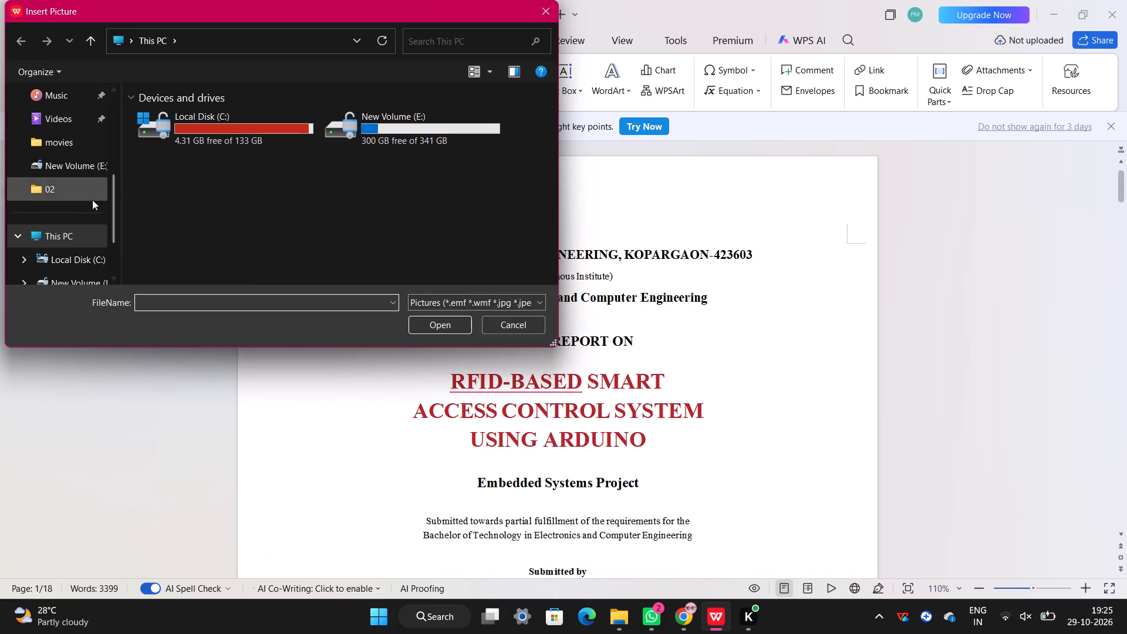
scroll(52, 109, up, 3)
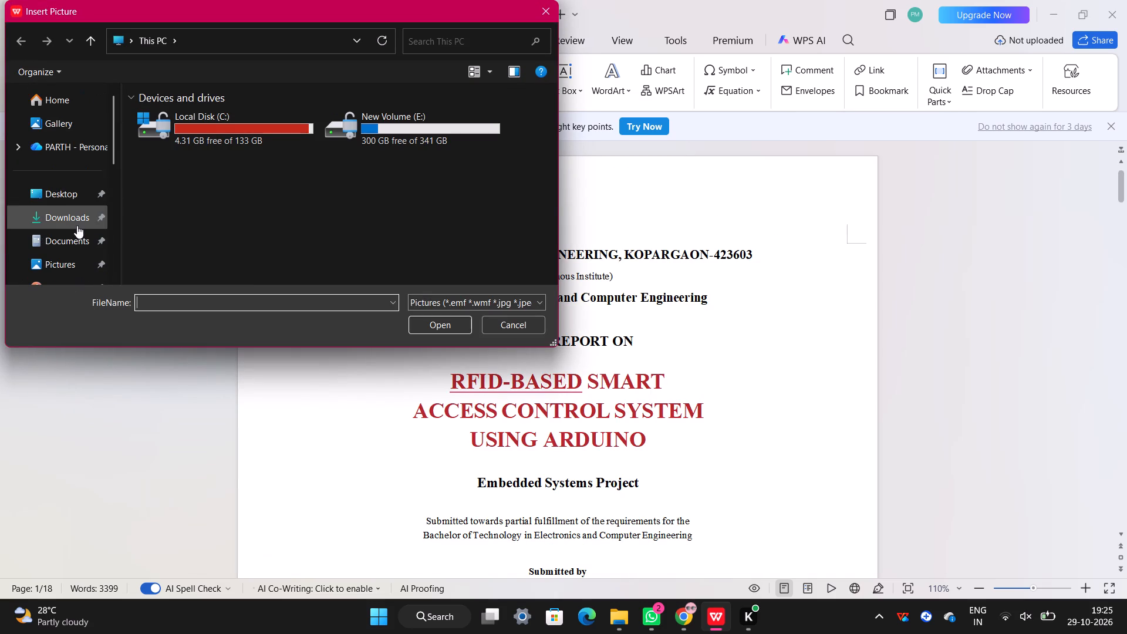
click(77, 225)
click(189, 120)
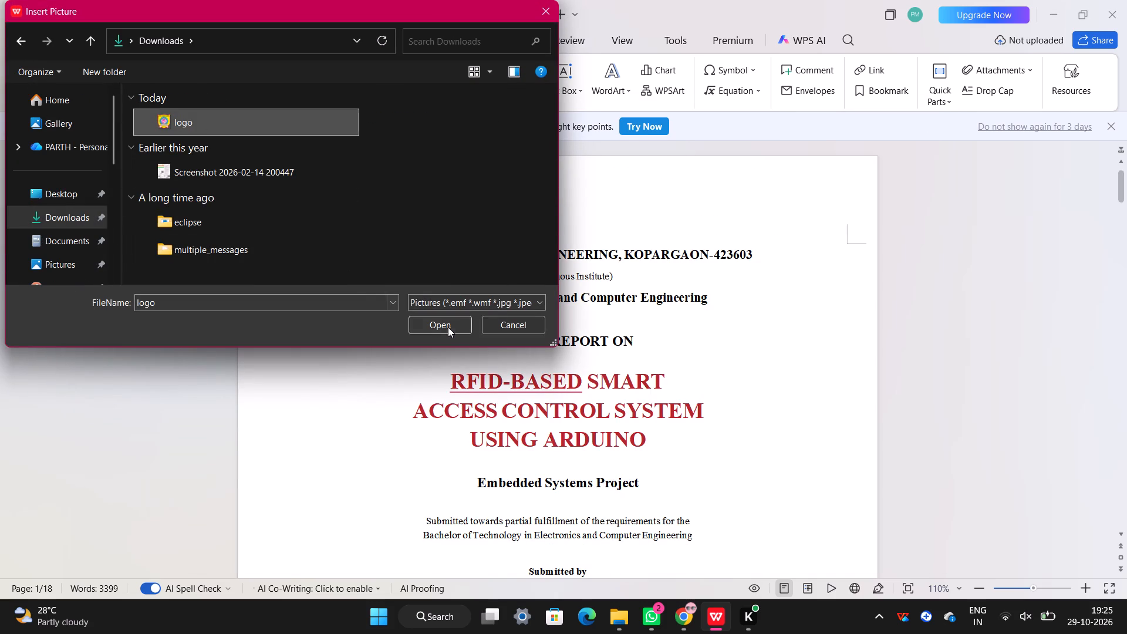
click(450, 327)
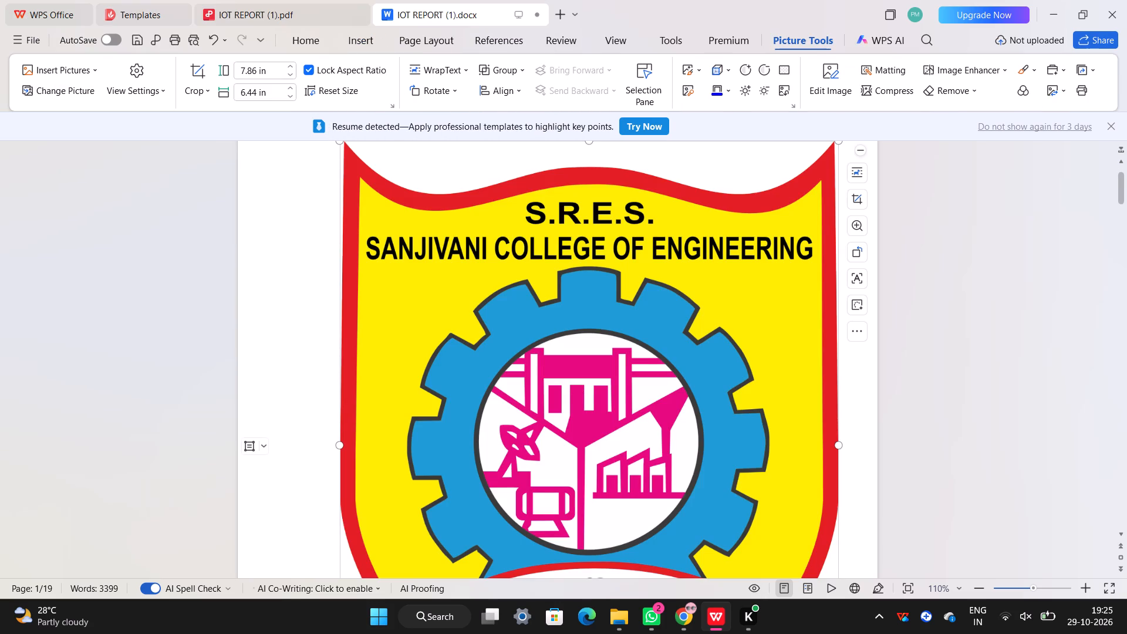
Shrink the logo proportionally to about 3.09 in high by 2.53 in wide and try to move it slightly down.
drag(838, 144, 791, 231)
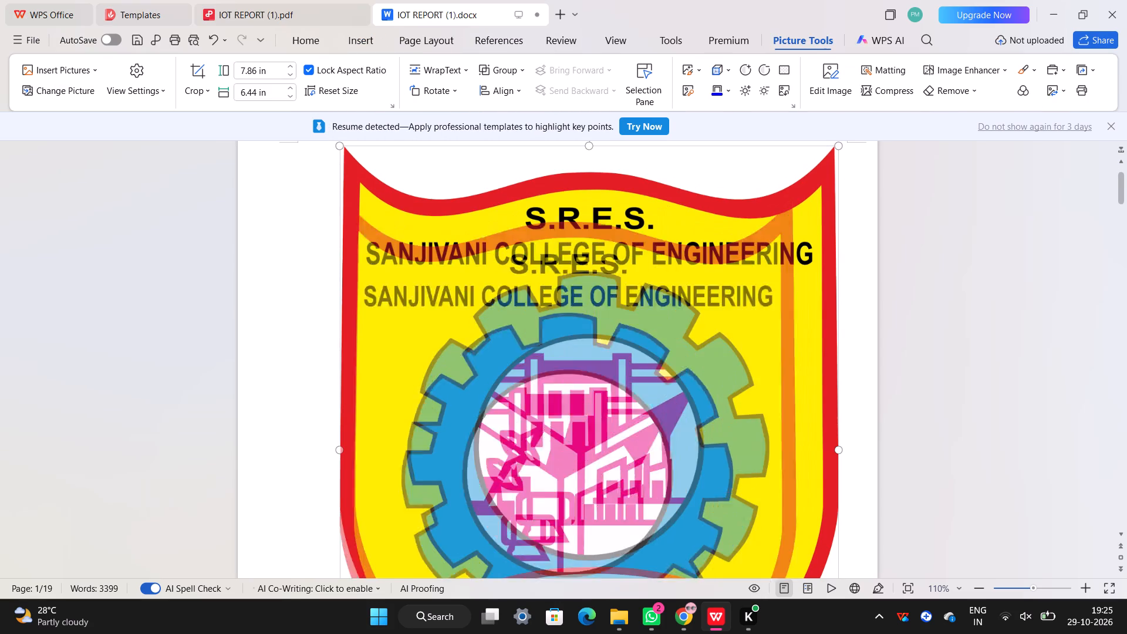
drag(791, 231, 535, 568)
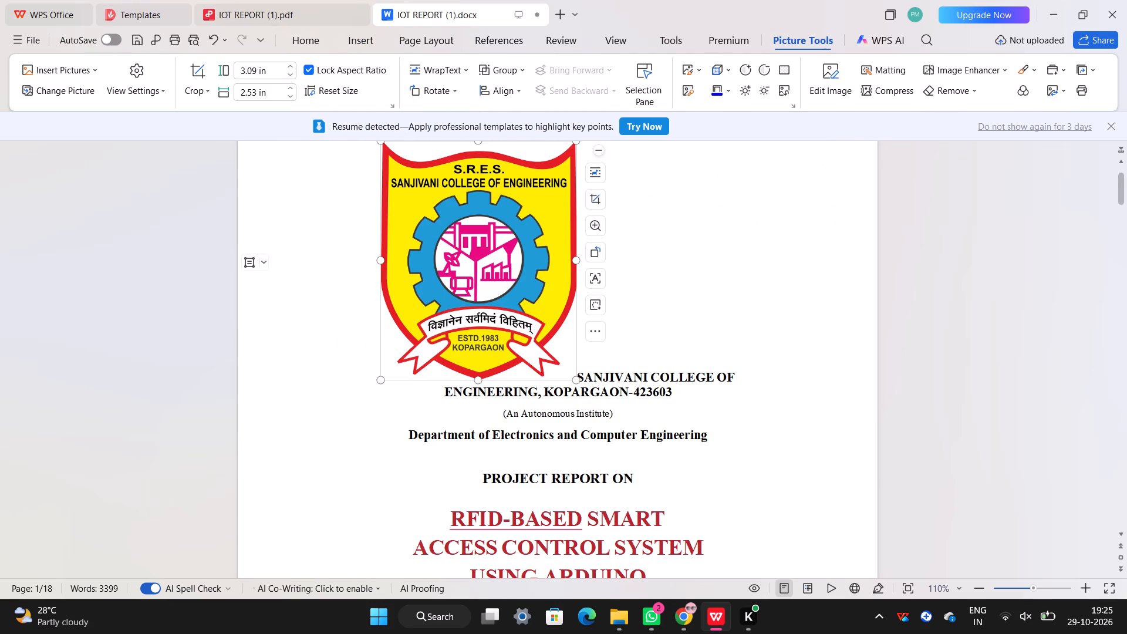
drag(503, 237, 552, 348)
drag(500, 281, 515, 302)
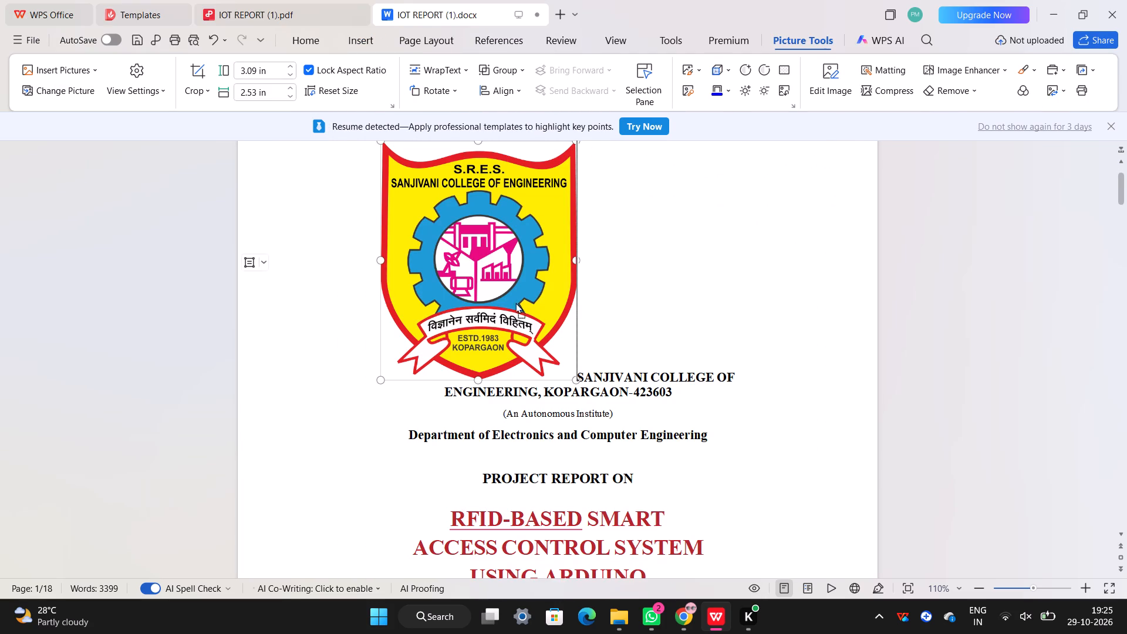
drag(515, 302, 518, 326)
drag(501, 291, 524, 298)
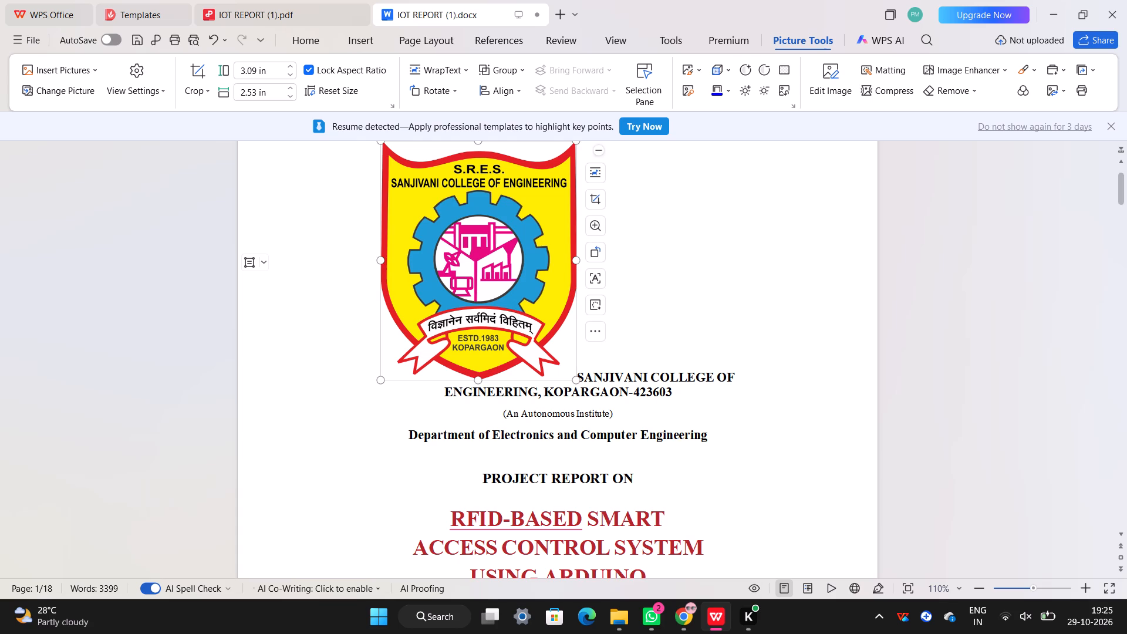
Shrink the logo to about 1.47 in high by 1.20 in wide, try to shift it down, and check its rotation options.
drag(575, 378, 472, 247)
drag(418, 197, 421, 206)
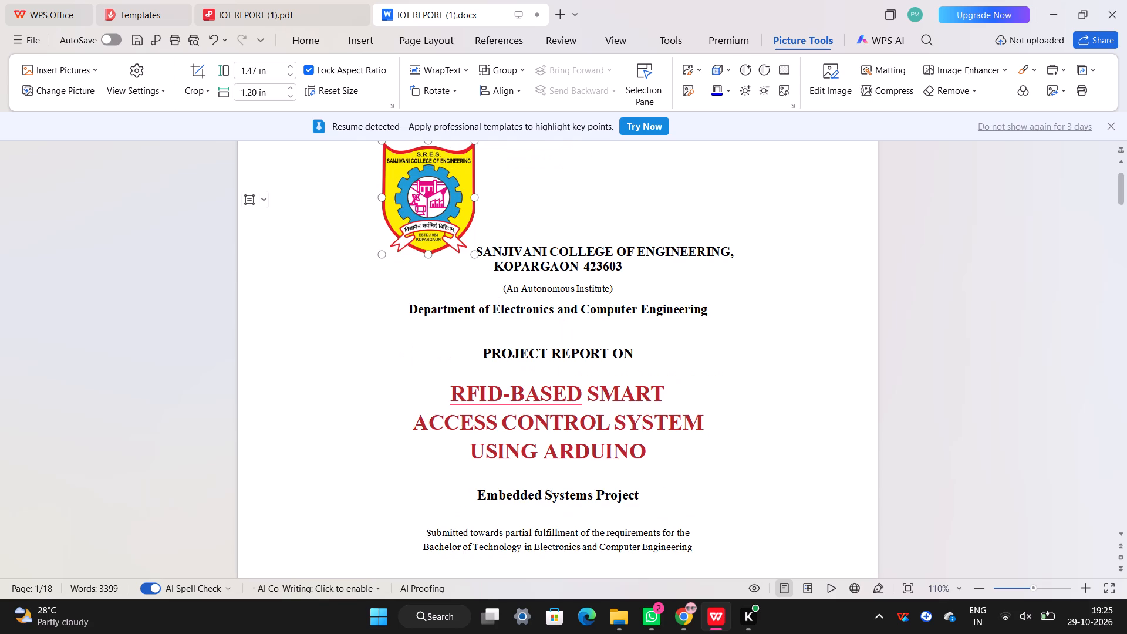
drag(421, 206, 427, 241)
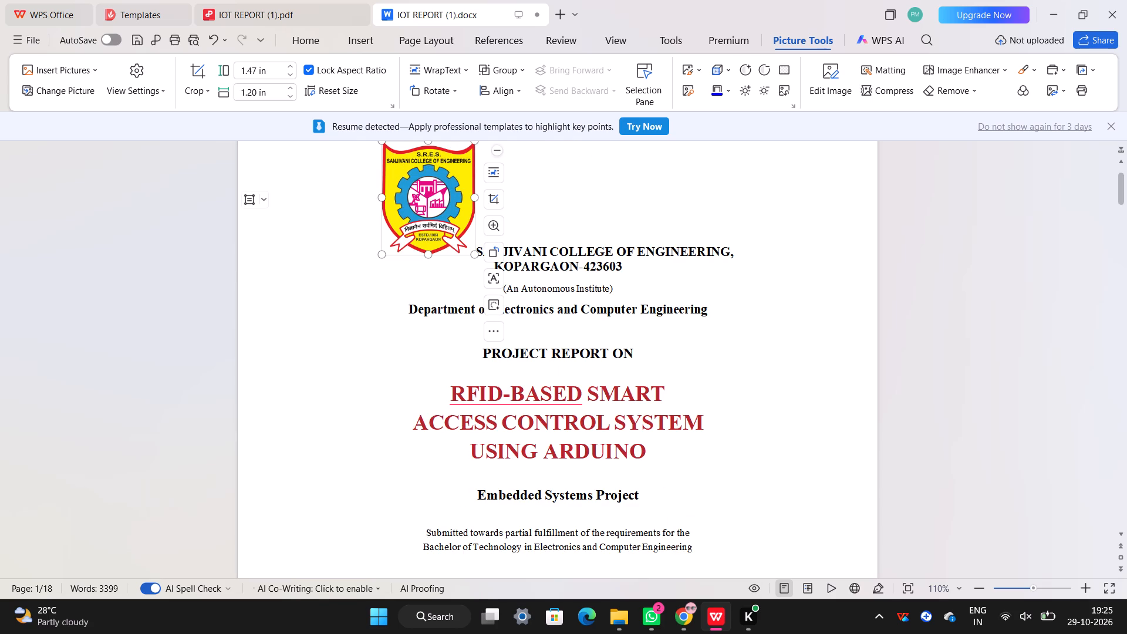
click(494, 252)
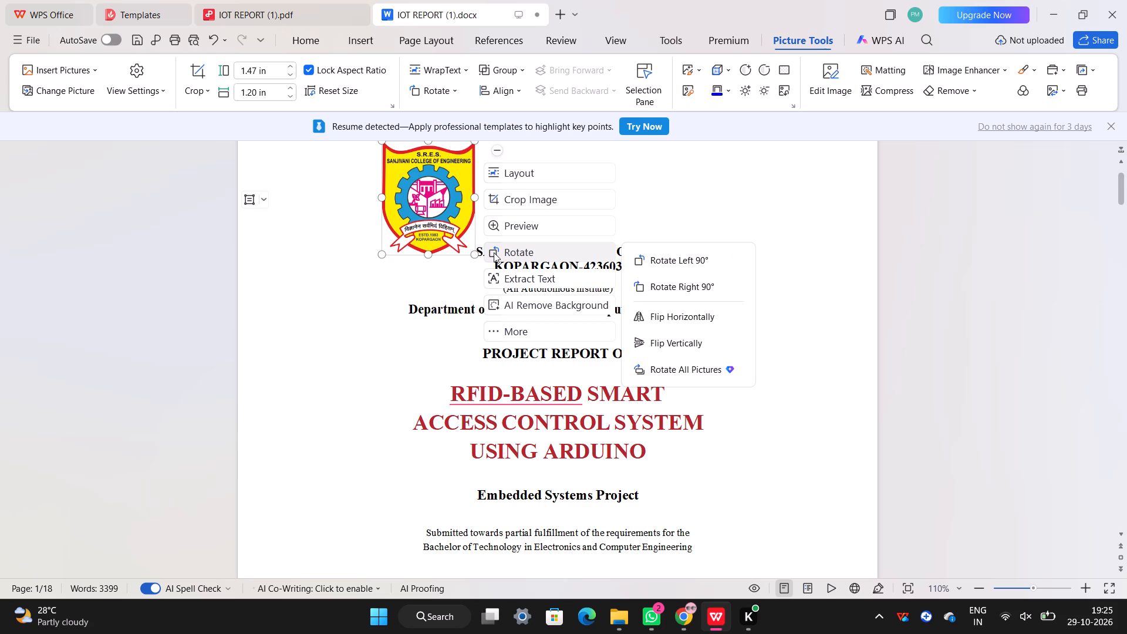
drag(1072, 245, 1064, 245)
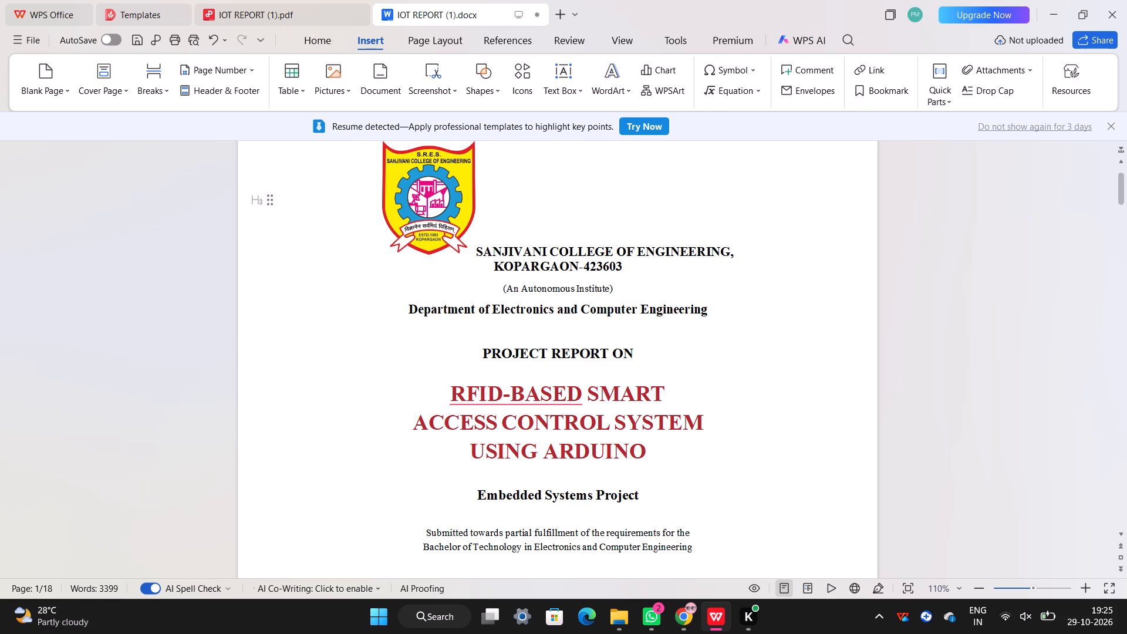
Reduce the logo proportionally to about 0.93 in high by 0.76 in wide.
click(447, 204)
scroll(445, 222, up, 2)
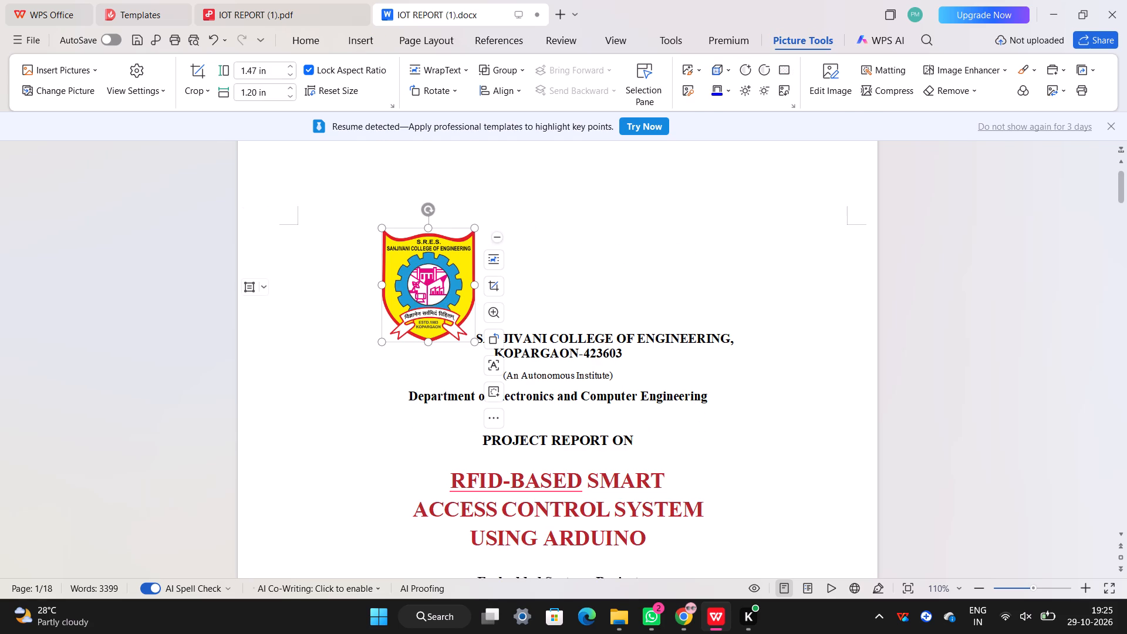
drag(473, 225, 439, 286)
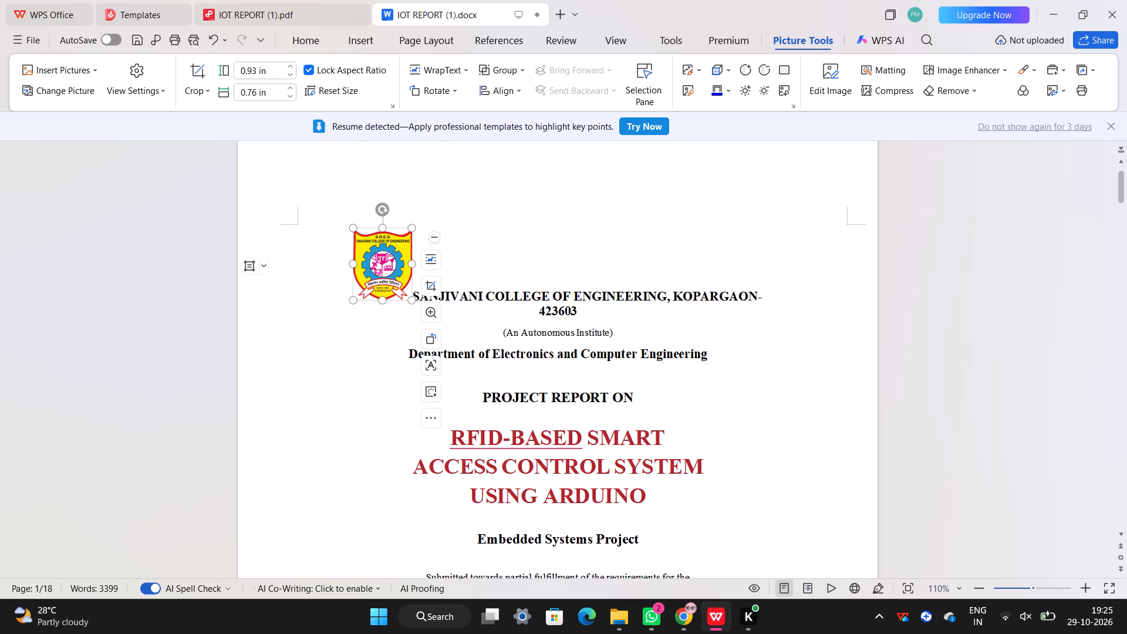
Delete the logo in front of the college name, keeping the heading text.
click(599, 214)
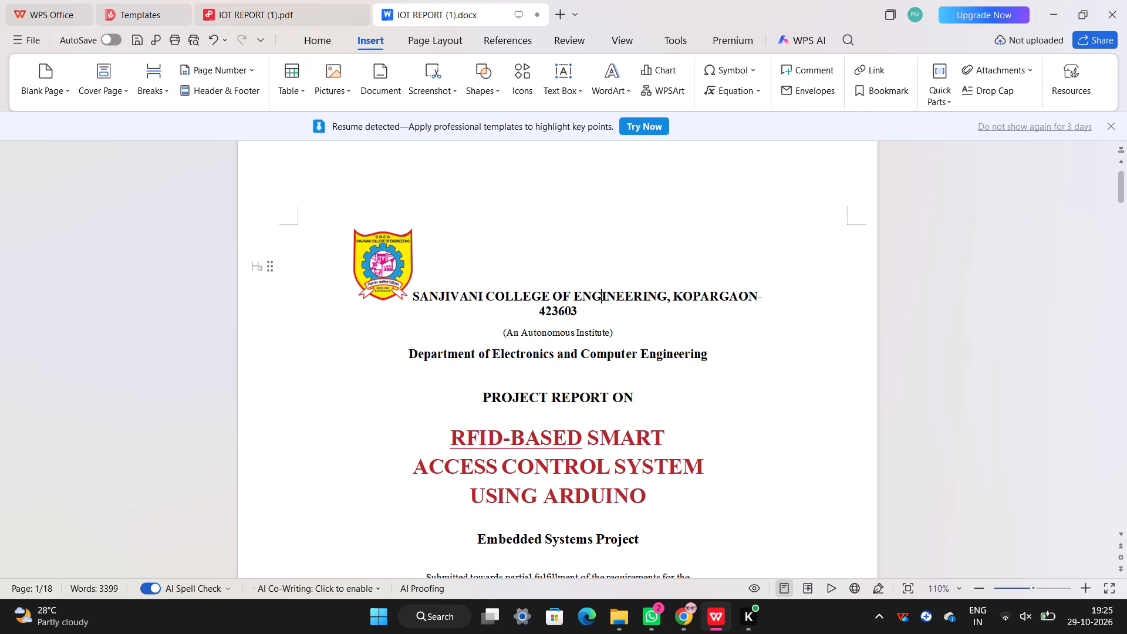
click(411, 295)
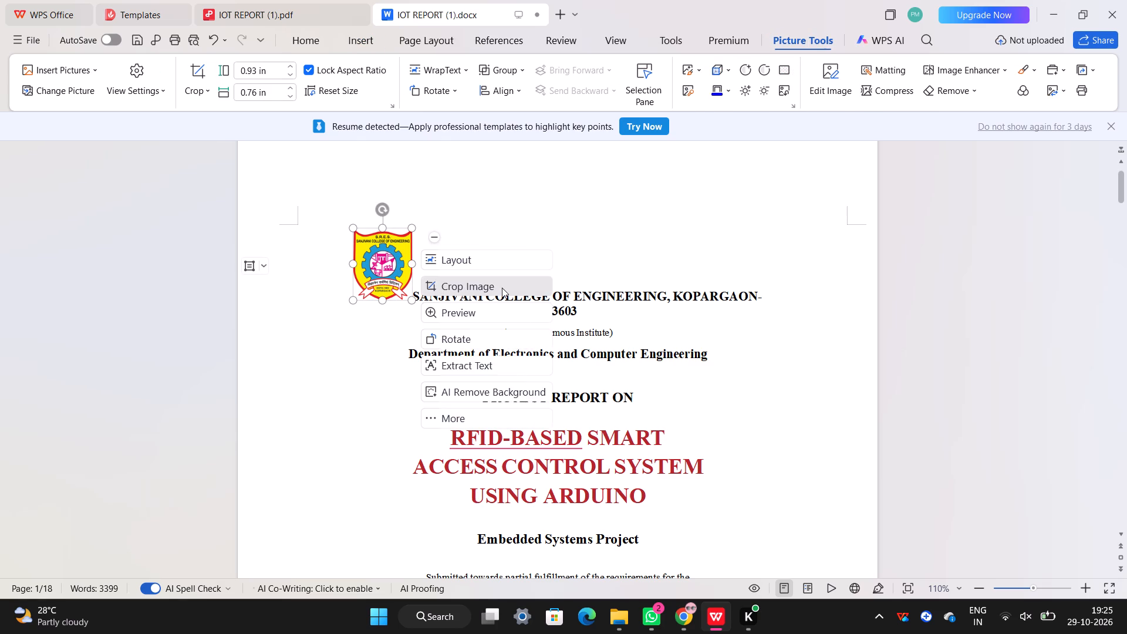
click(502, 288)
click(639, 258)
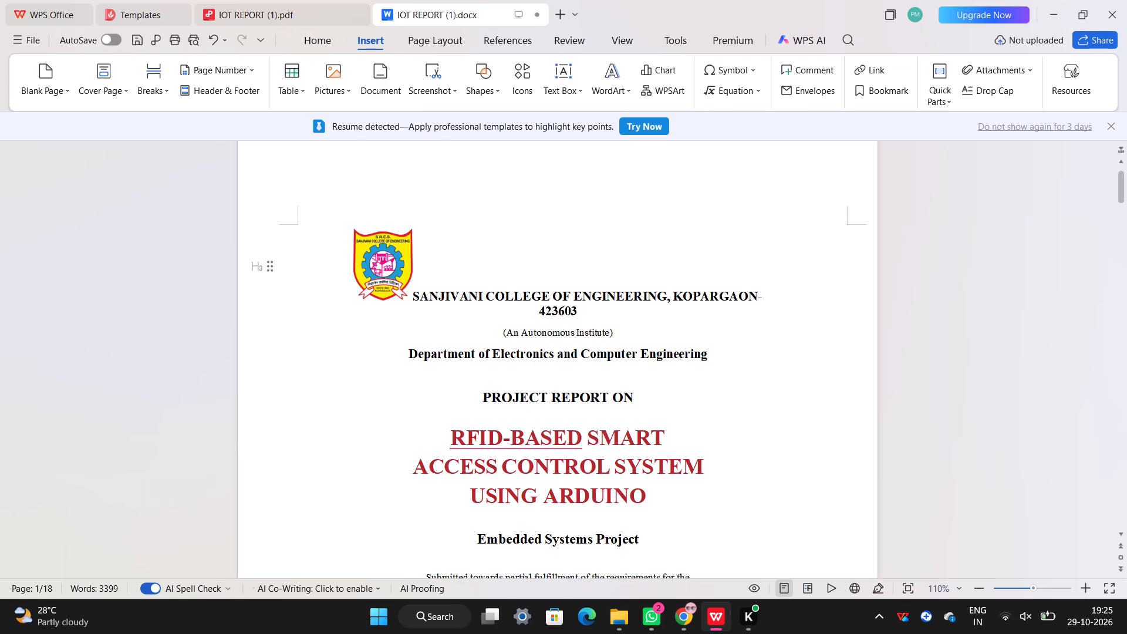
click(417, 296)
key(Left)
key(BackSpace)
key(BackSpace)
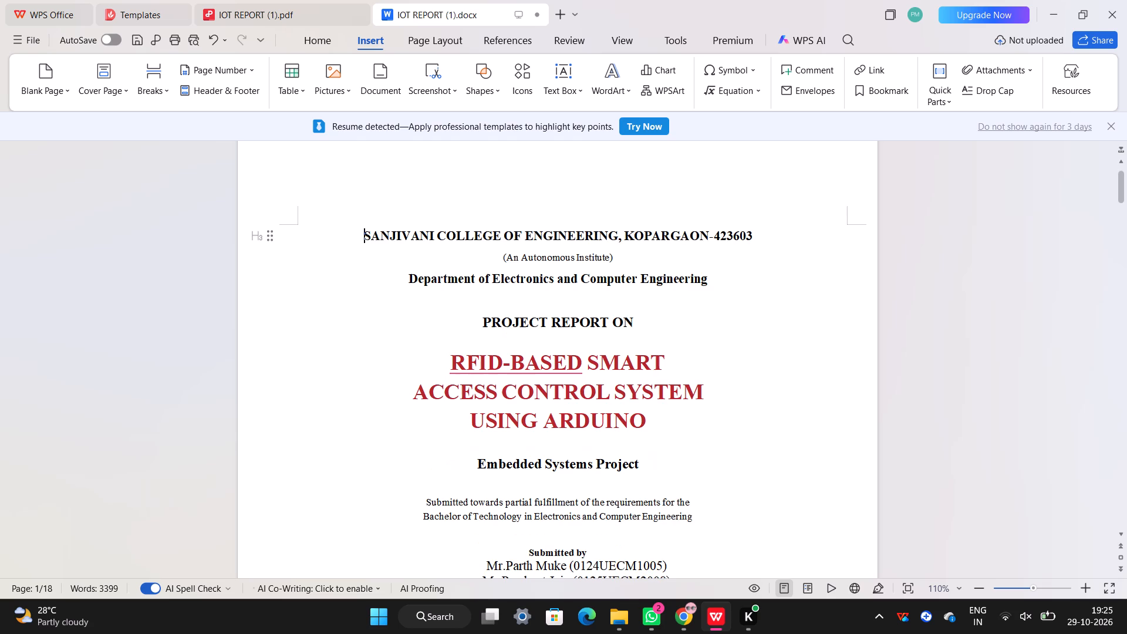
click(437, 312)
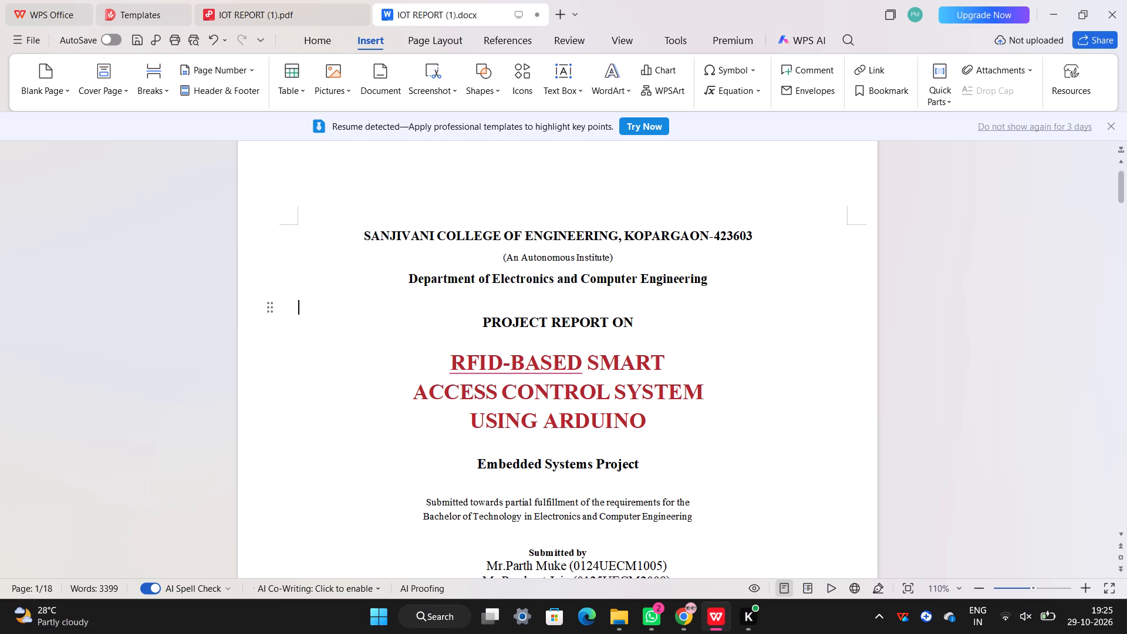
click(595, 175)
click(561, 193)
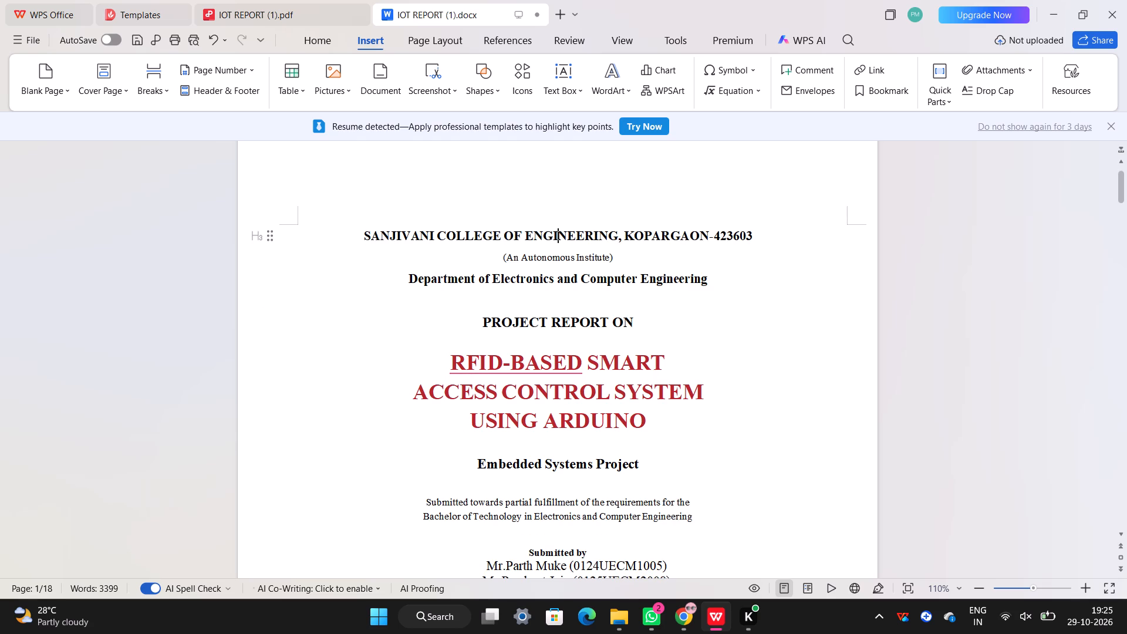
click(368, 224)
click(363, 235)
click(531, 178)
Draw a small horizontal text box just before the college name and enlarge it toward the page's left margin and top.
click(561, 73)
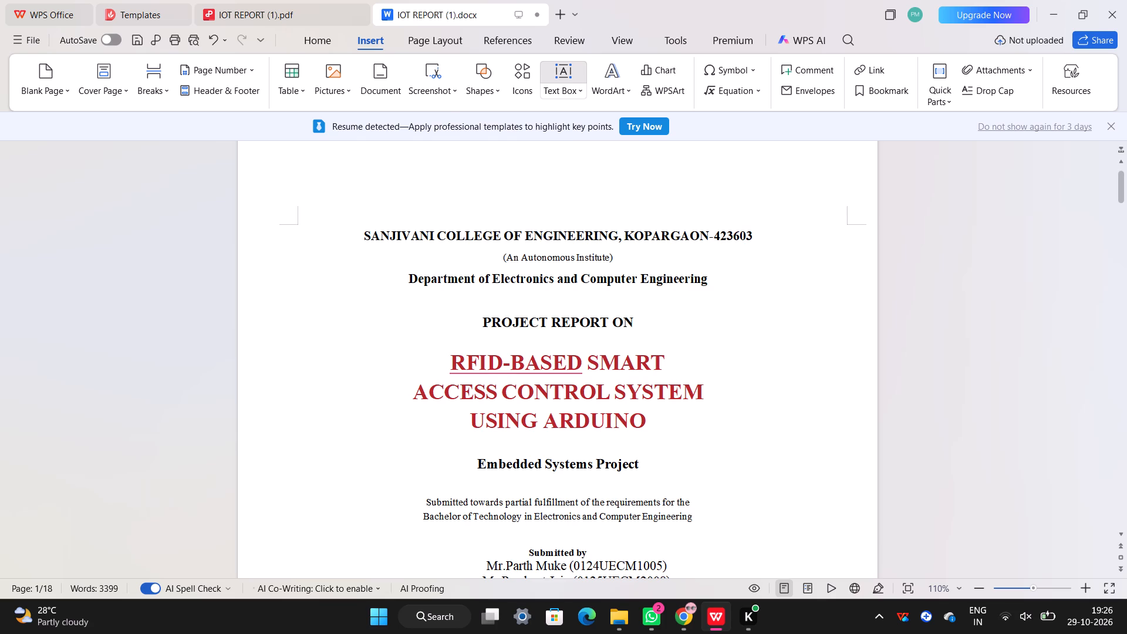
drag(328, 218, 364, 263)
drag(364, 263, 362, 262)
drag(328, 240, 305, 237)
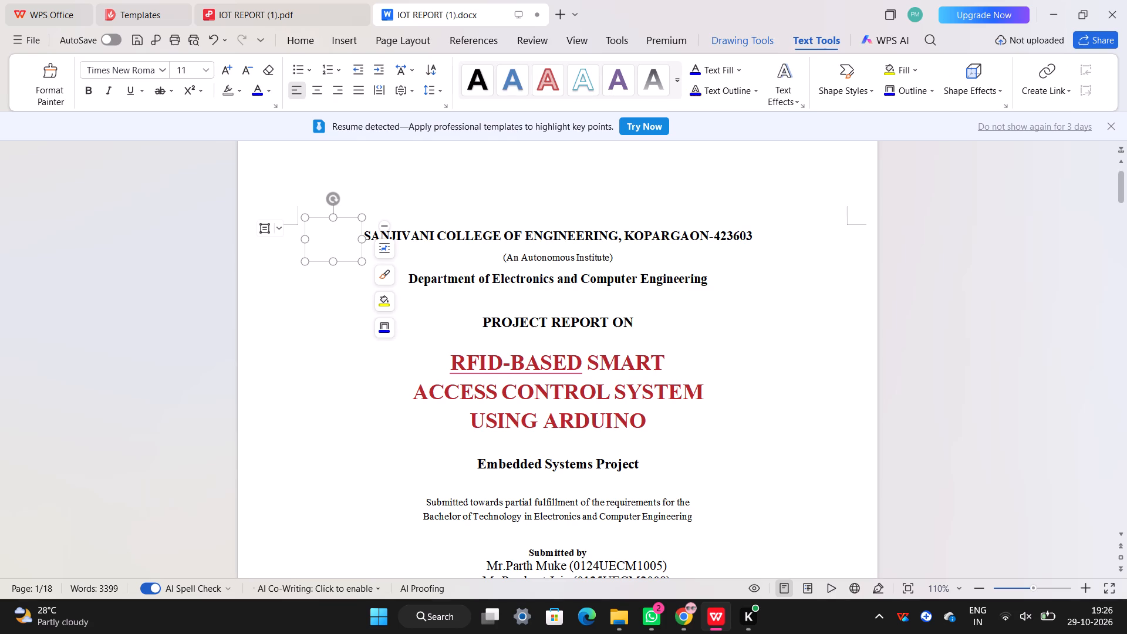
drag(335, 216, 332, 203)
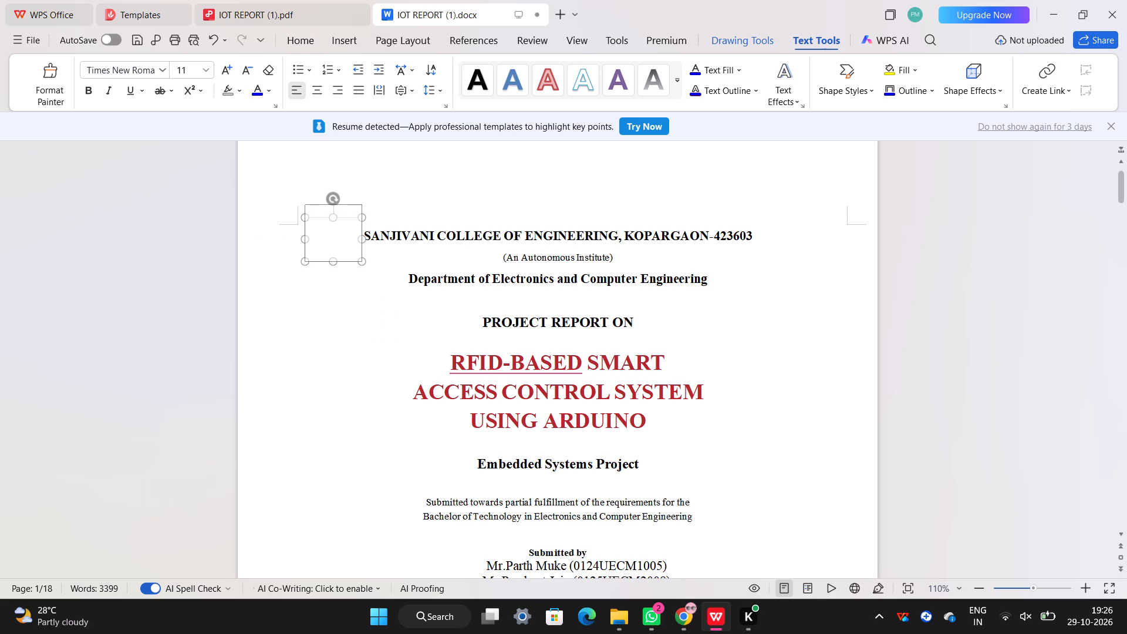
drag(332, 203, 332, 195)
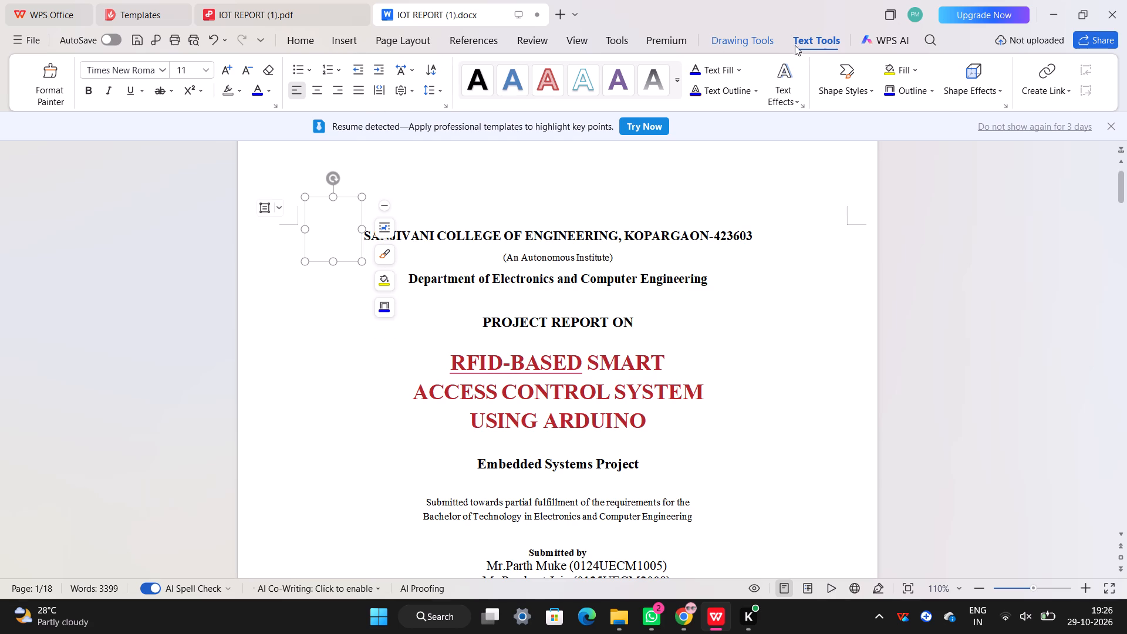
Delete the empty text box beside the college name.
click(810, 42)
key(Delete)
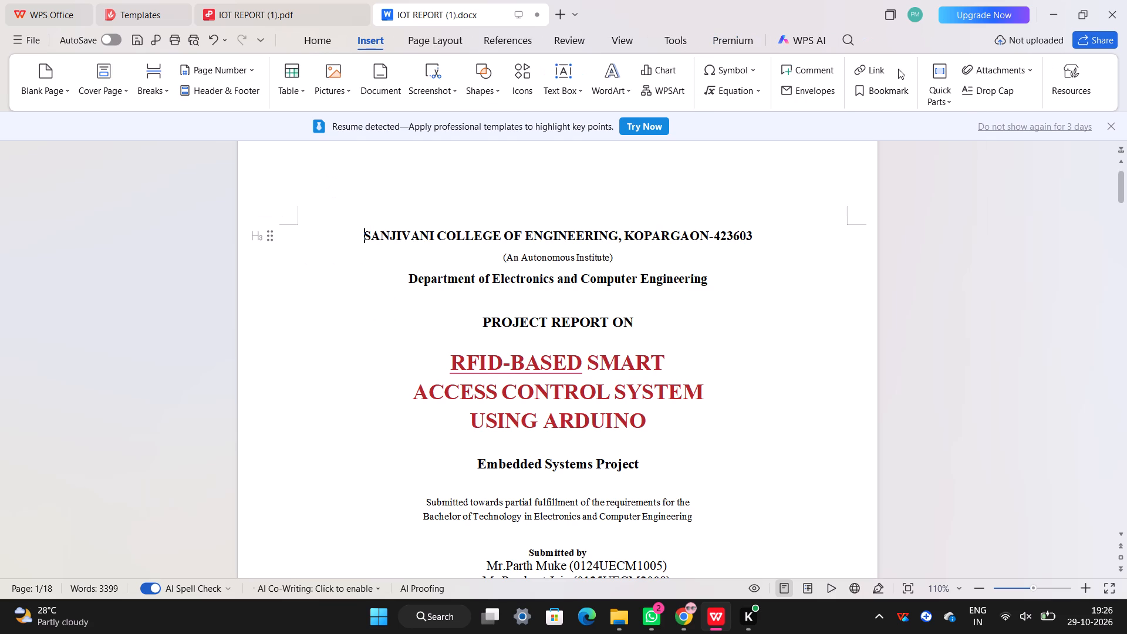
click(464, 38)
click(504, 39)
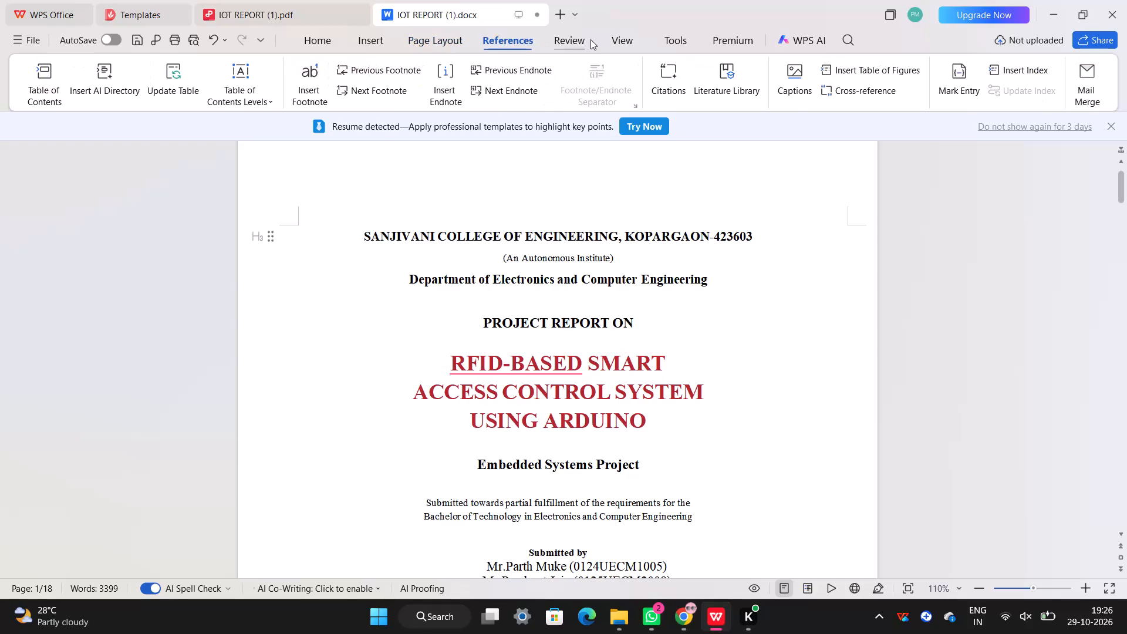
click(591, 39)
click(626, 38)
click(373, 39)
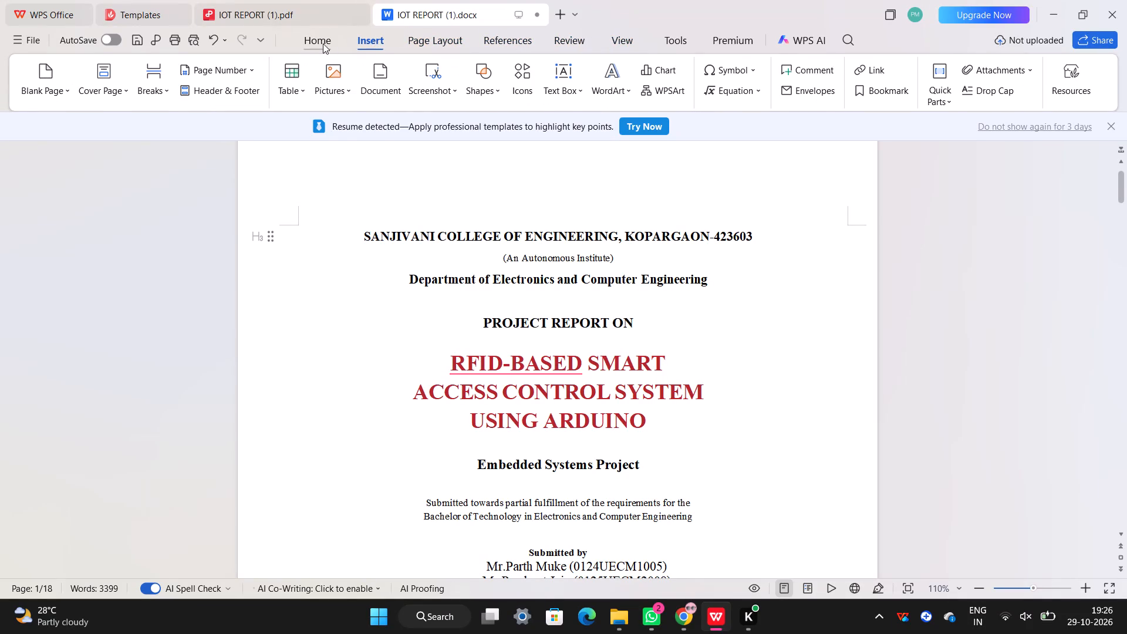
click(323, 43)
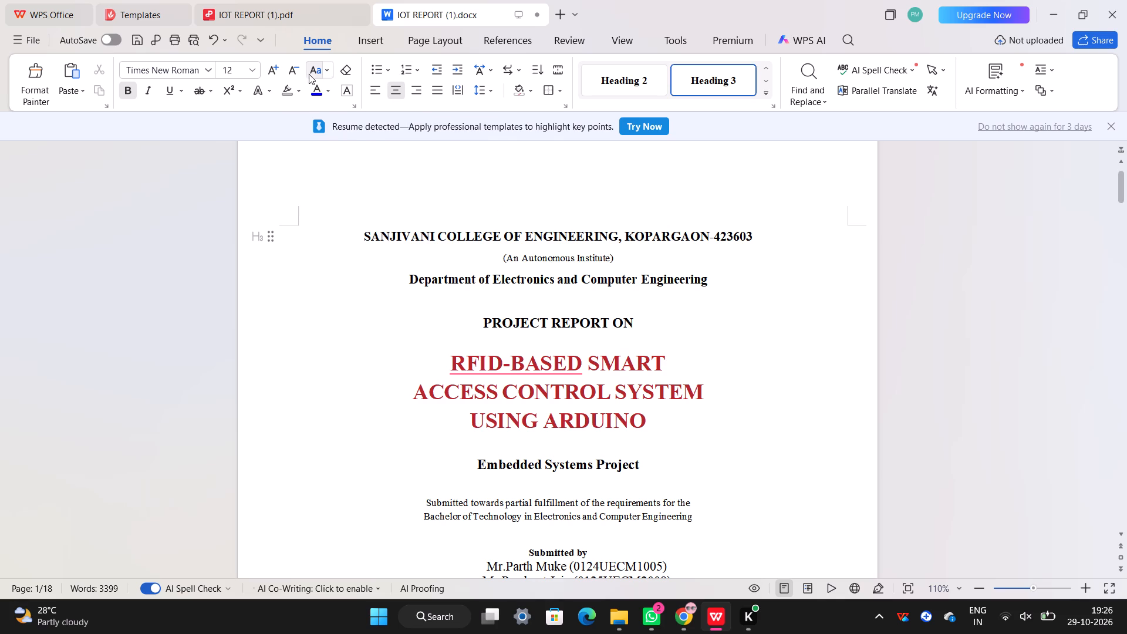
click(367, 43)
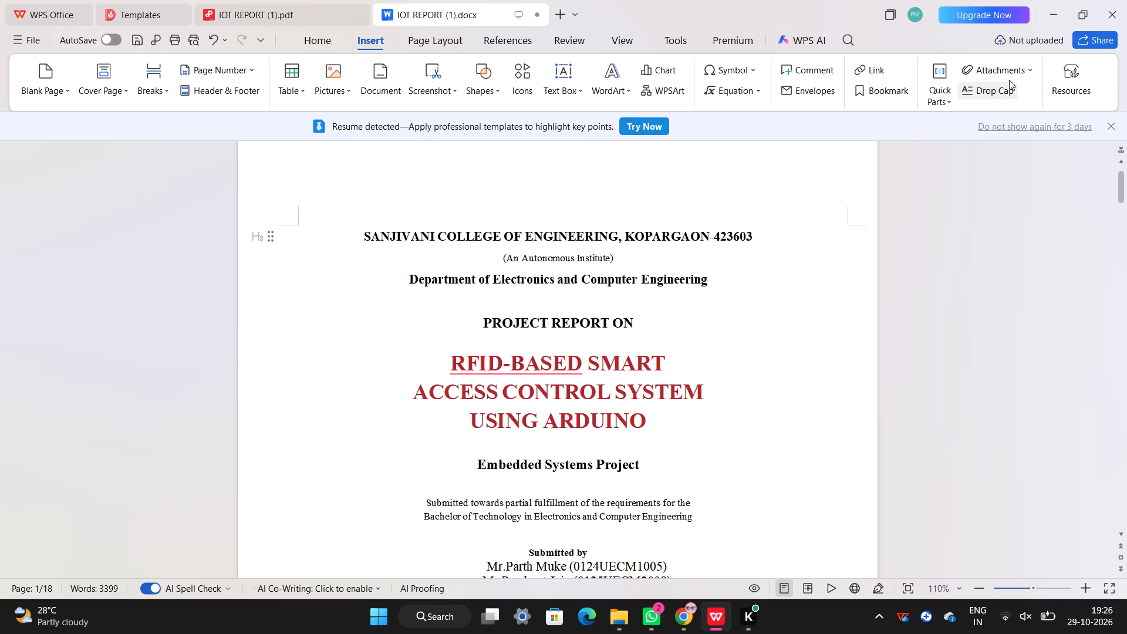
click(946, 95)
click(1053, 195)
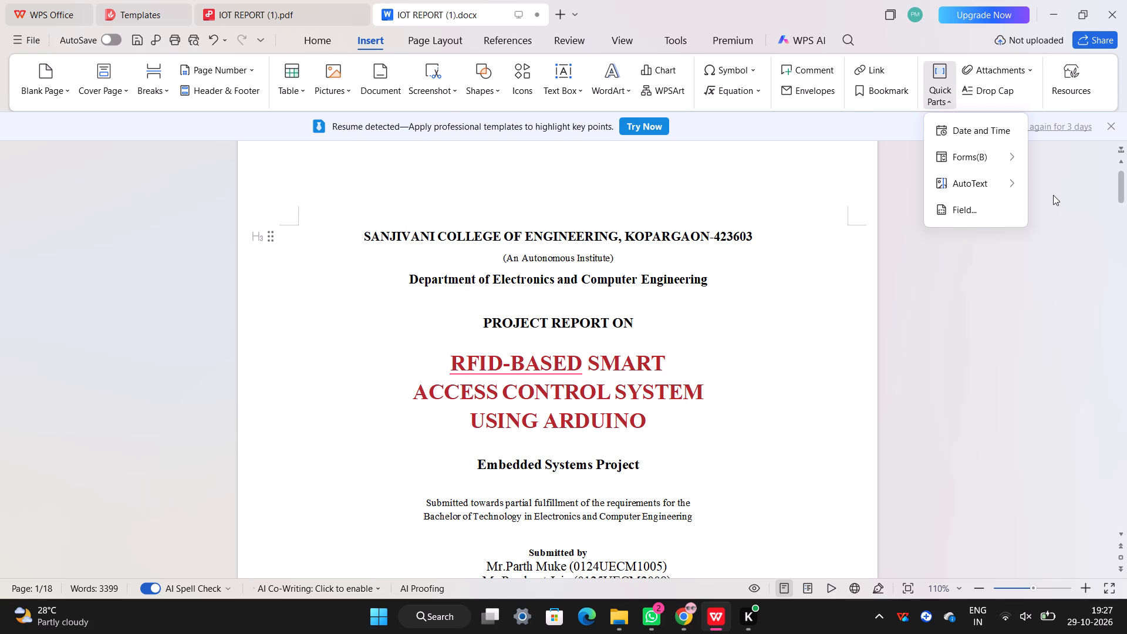
Insert the logo.png picture from the Downloads folder at the end of the college name line.
click(352, 95)
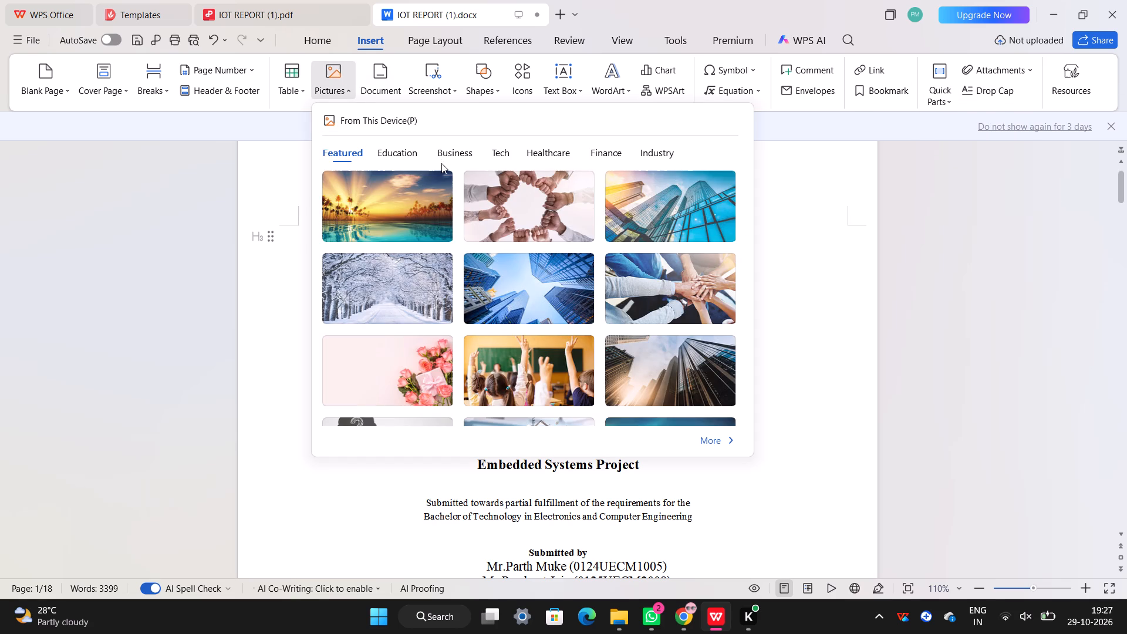
click(392, 121)
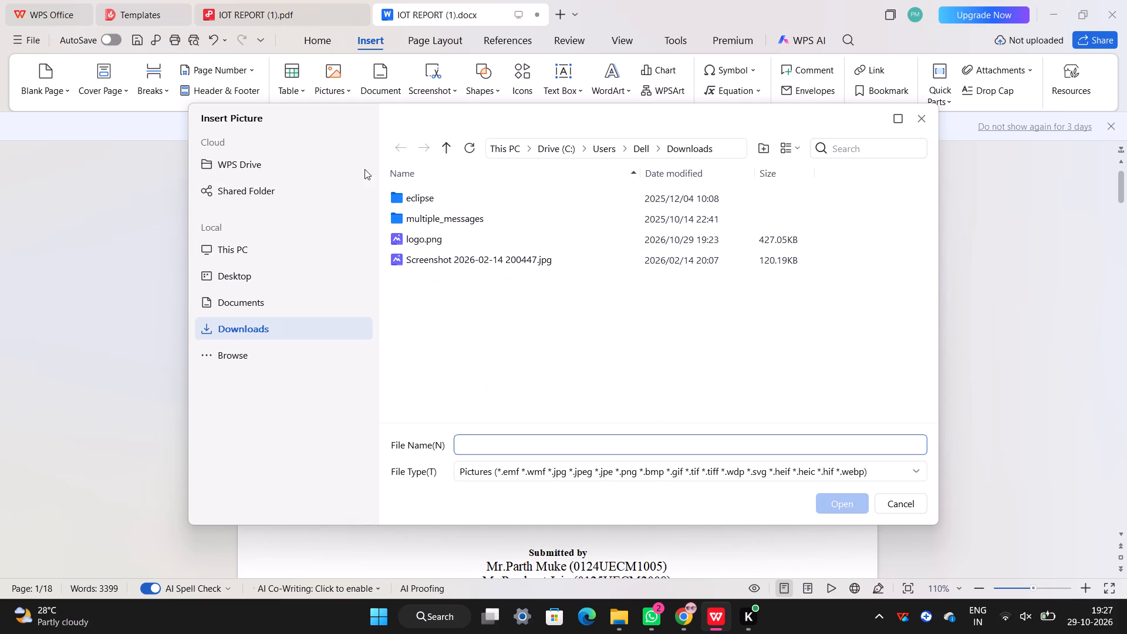
click(424, 234)
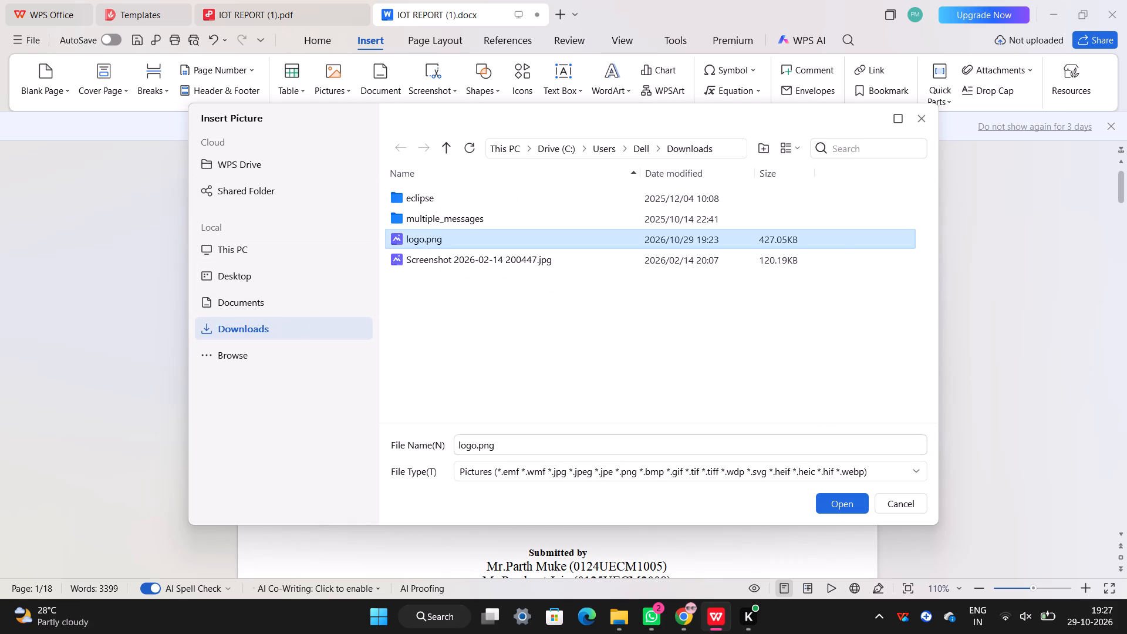
click(835, 503)
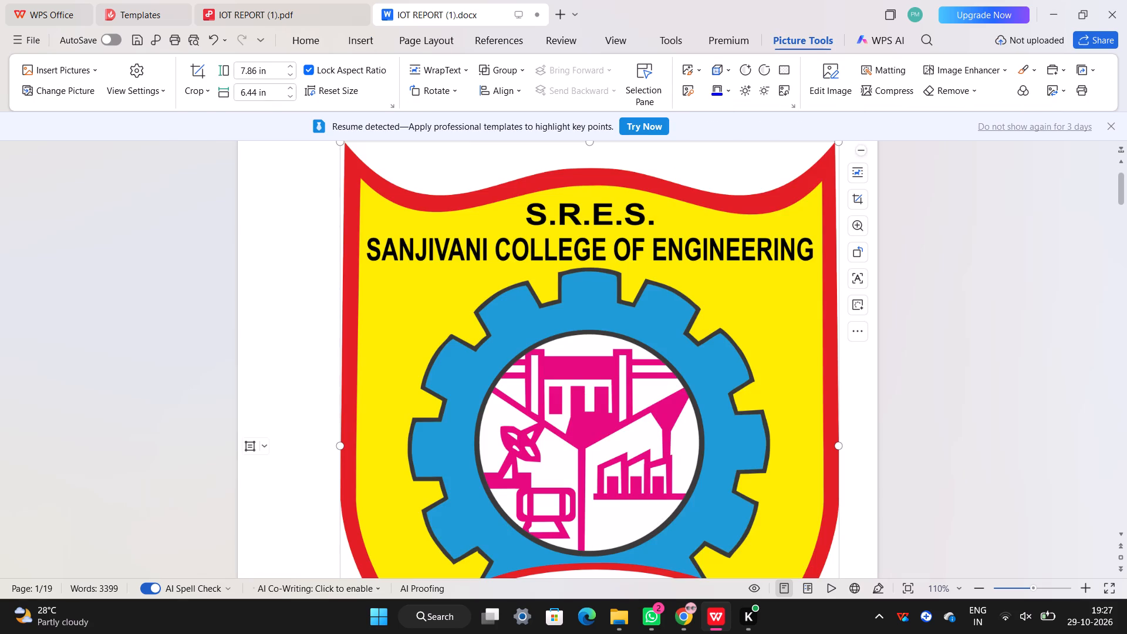
Shrink the inserted logo in both directions to about 1.72 in high by 1.40 in wide.
scroll(726, 251, up, 1)
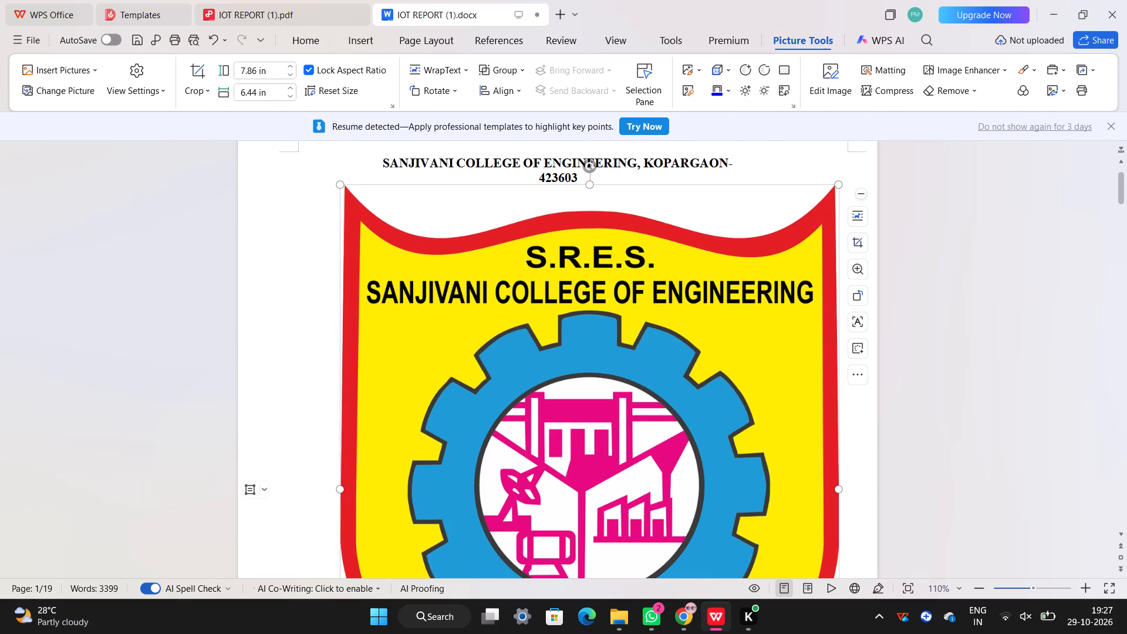
drag(586, 185, 563, 507)
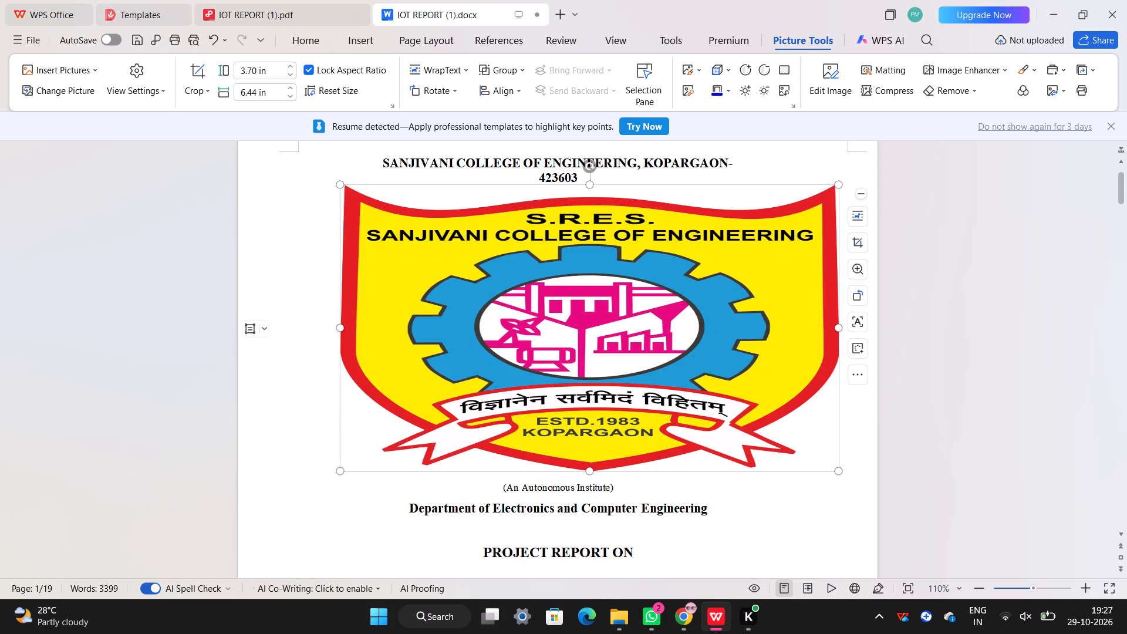
drag(591, 469, 585, 316)
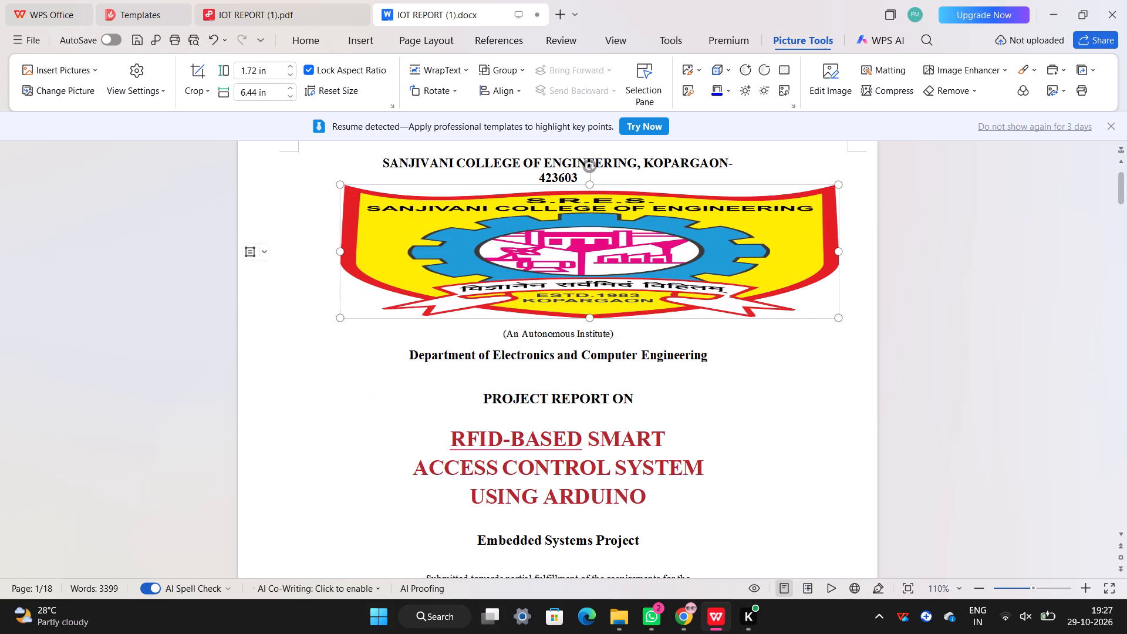
drag(838, 252, 494, 245)
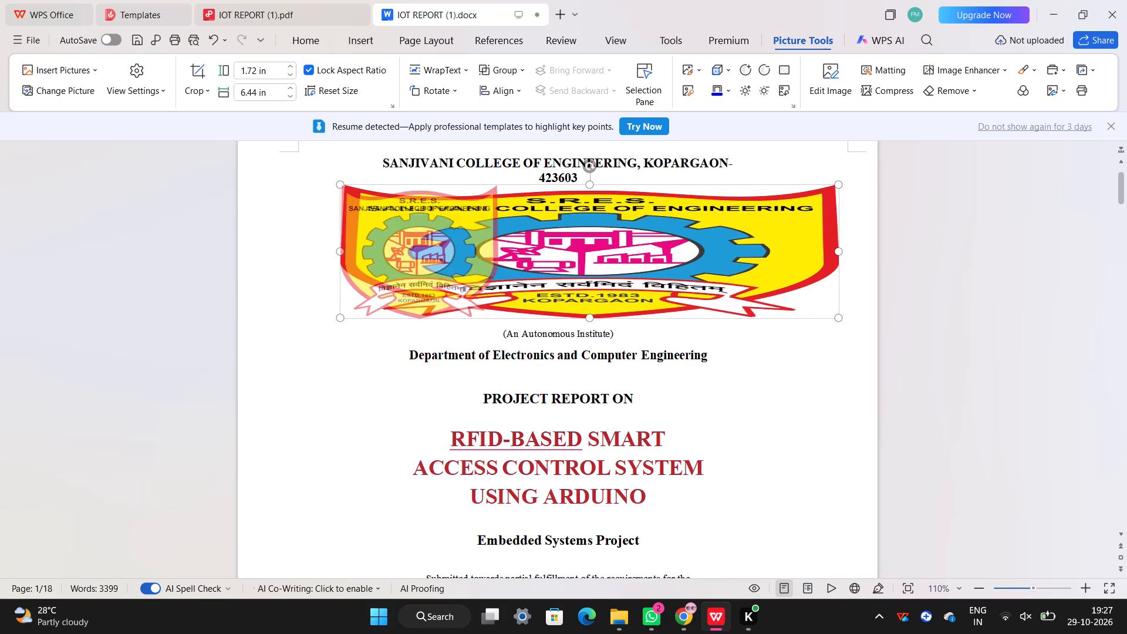
drag(494, 245, 447, 238)
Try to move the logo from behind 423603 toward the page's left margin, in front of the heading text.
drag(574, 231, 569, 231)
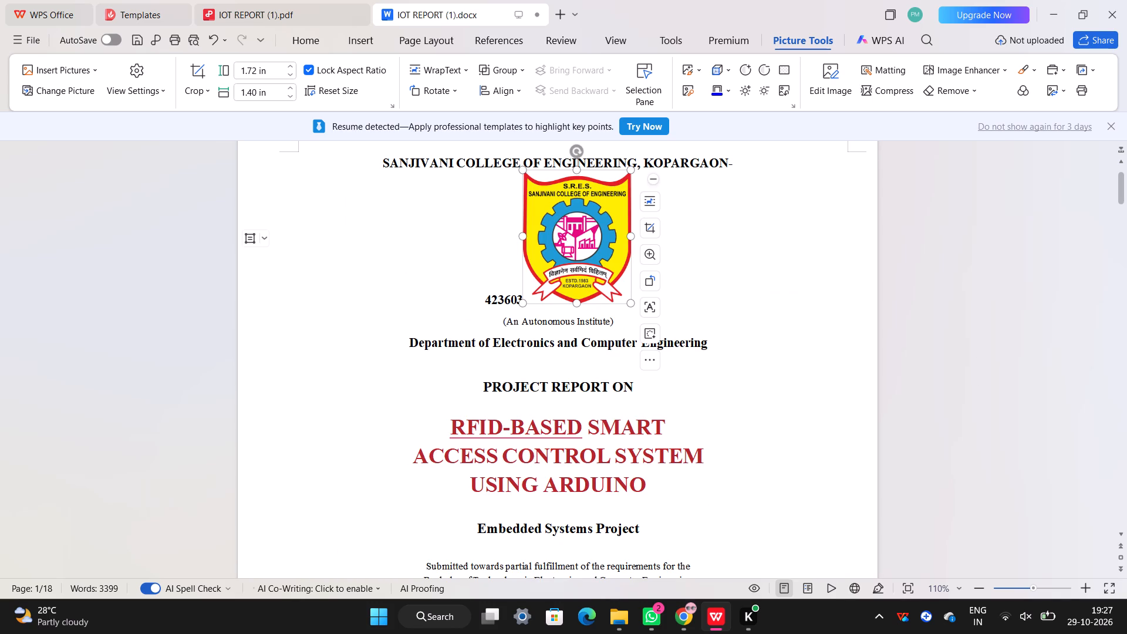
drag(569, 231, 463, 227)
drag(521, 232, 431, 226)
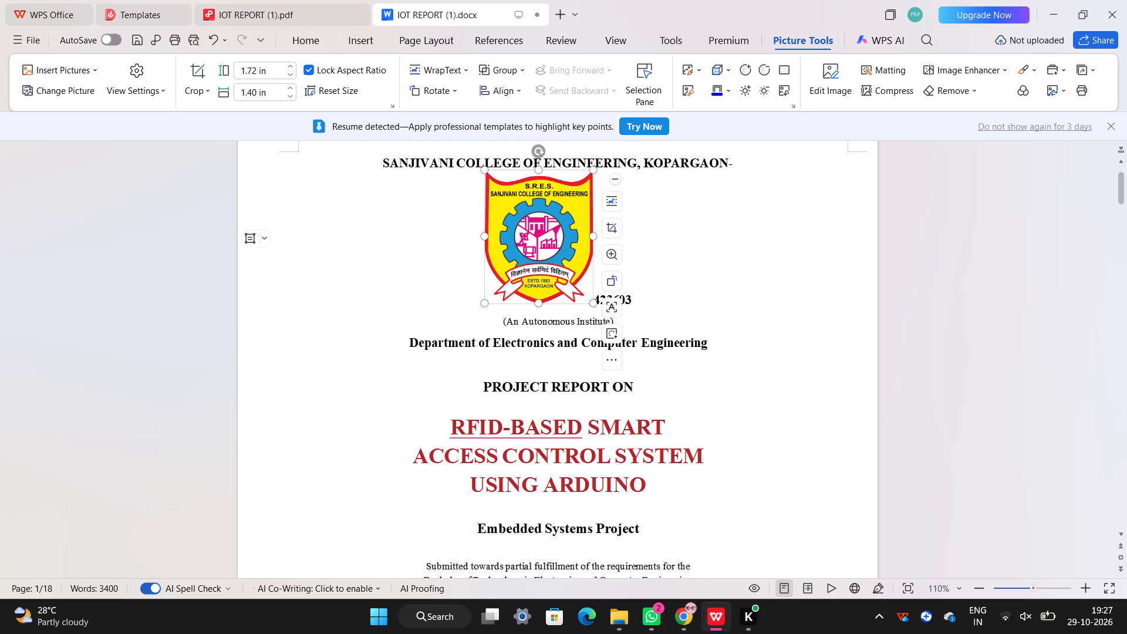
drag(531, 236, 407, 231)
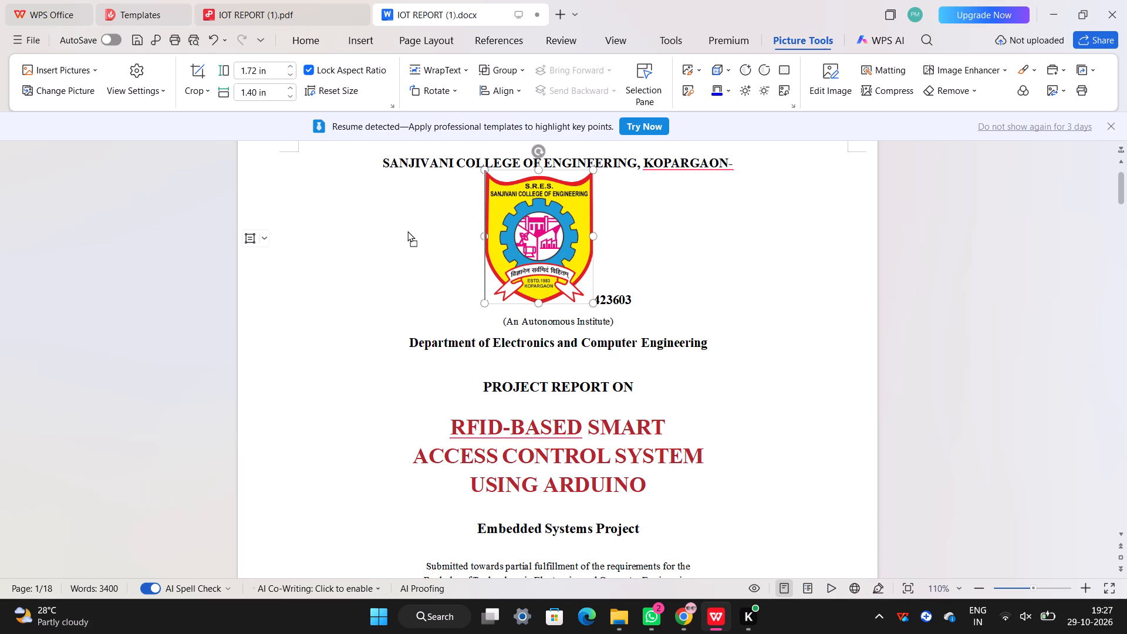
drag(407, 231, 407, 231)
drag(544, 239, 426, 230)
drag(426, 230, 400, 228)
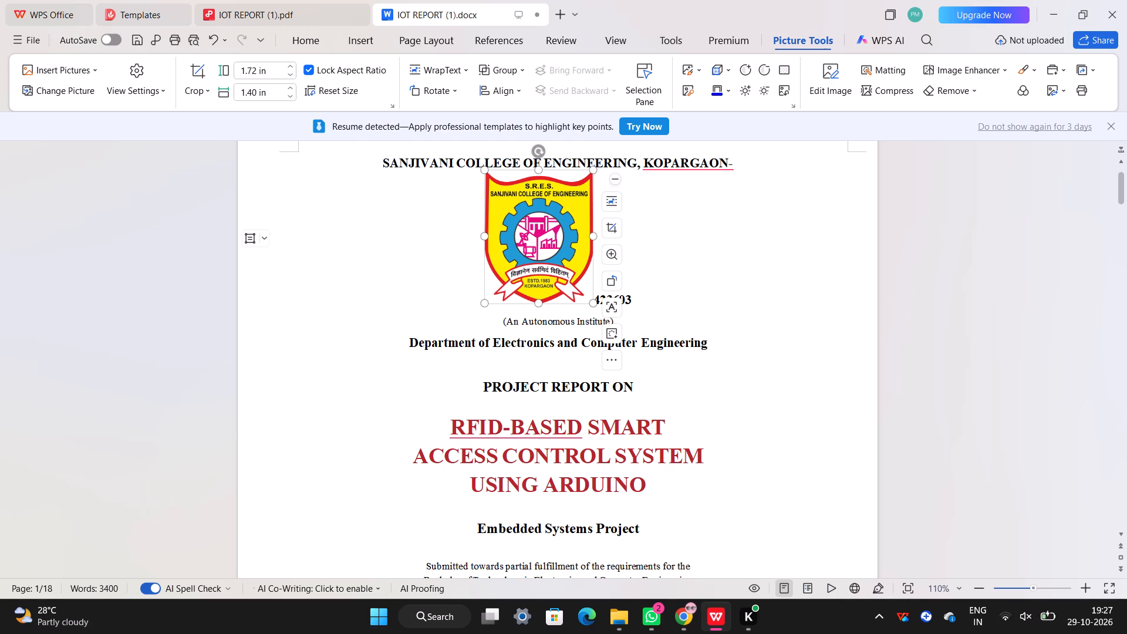
Reduce the logo proportionally to about 0.85 in high by 0.69 in wide.
drag(593, 171, 535, 239)
drag(543, 207, 513, 207)
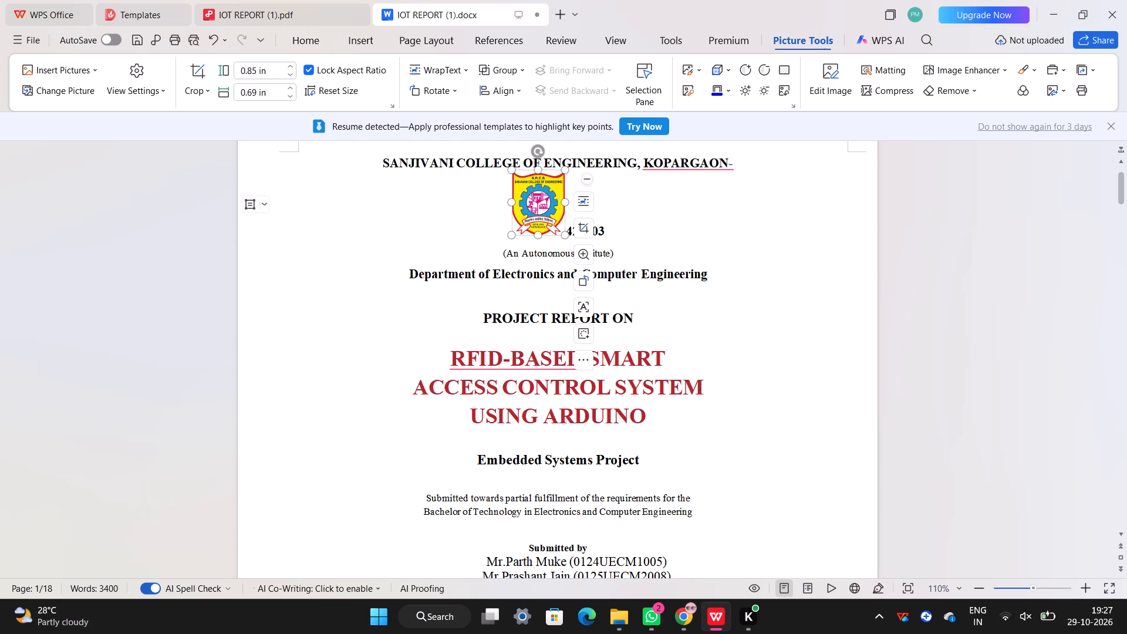
click(735, 190)
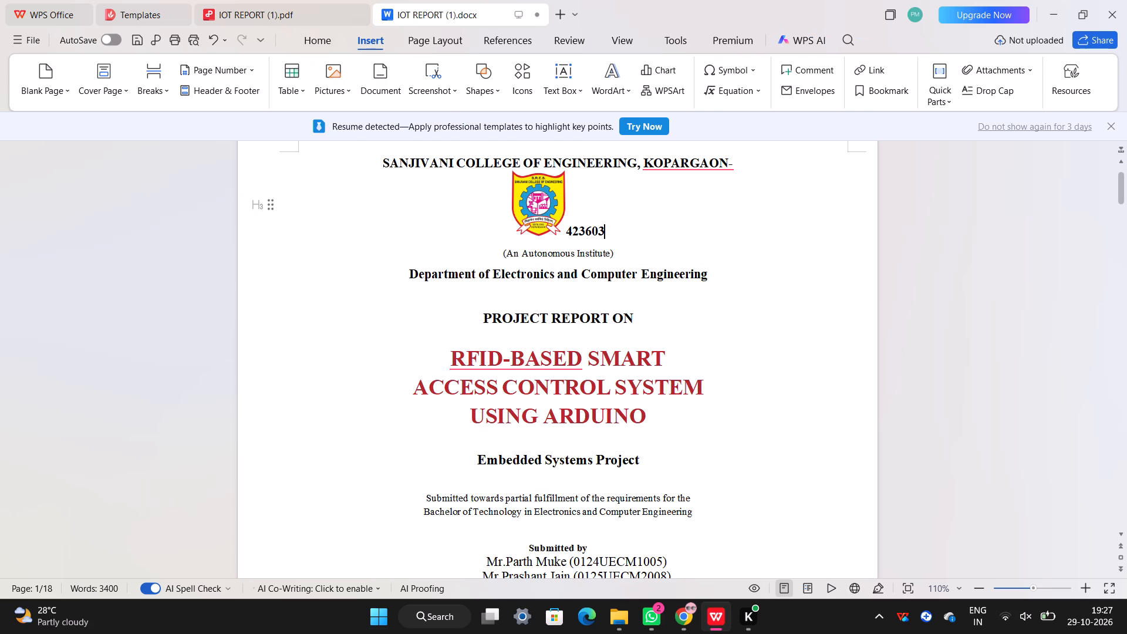
Insert a space directly before 423603 in the college heading, keeping the logo.
click(568, 228)
key(BackSpace)
key(Right)
key(space)
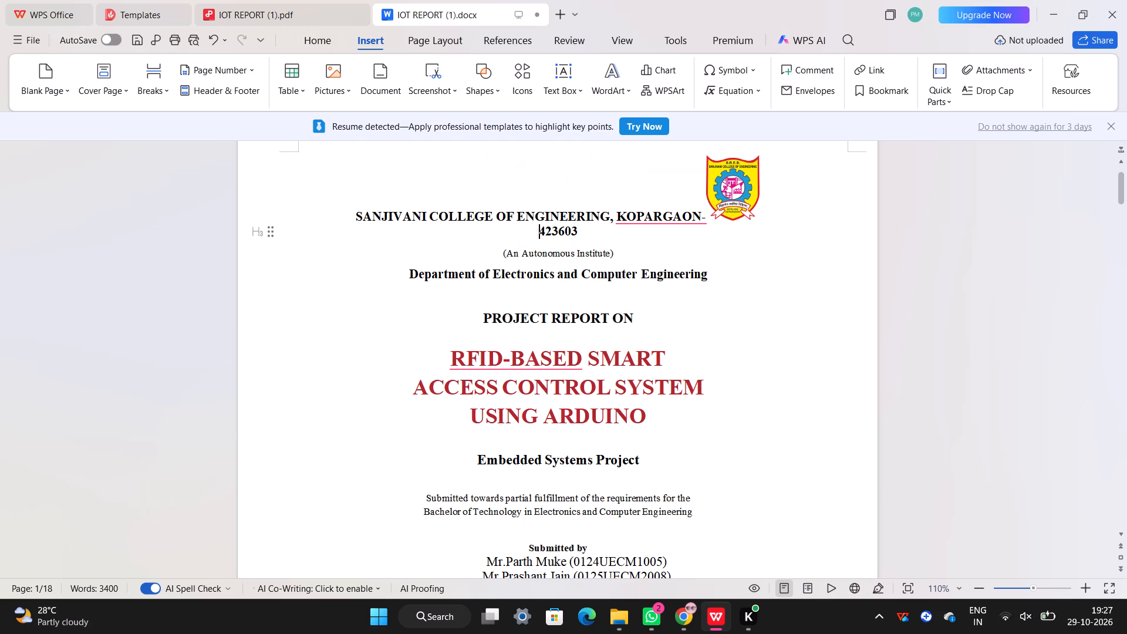
Move the logo from the end of the college name to the start of the line, before SANJIVANI.
drag(733, 174, 682, 175)
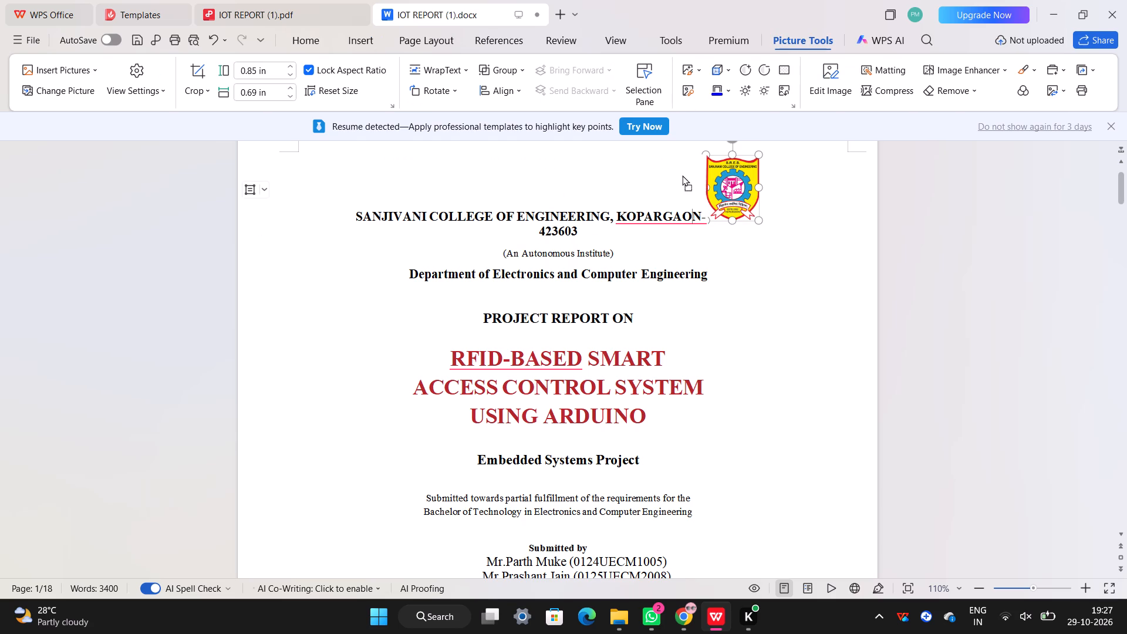
drag(682, 175, 673, 176)
drag(701, 171, 536, 178)
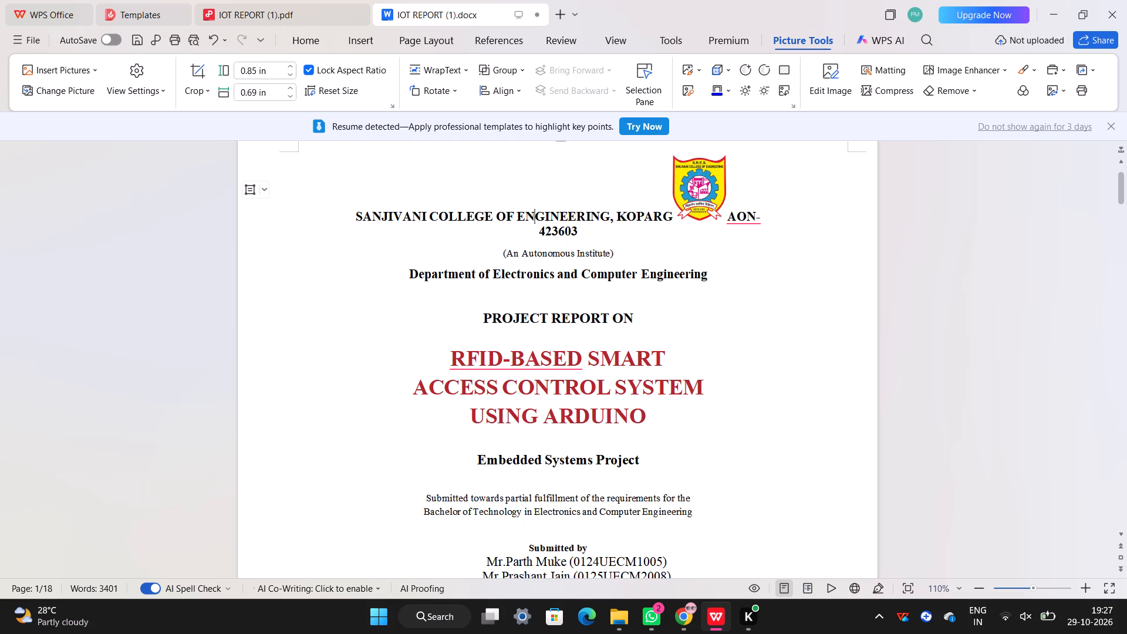
drag(563, 201, 353, 203)
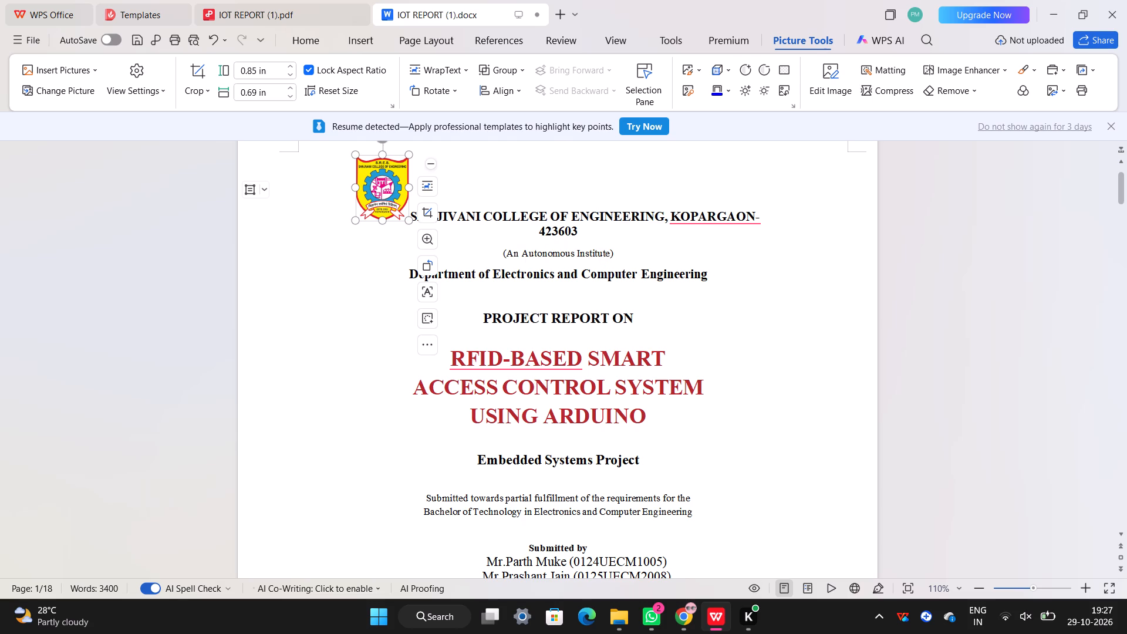
click(579, 162)
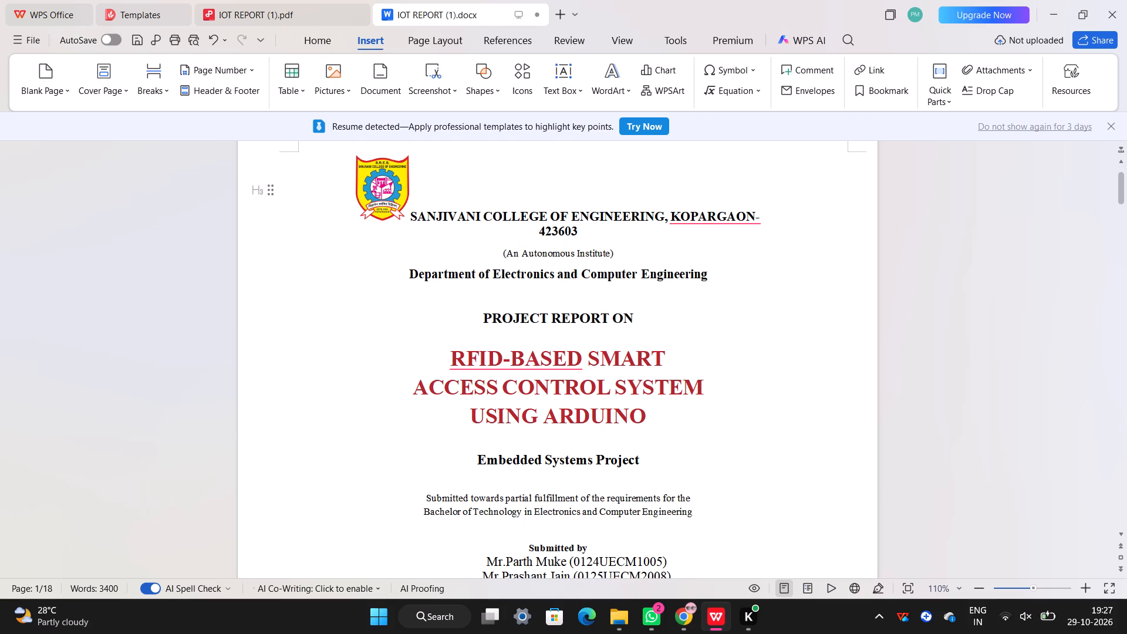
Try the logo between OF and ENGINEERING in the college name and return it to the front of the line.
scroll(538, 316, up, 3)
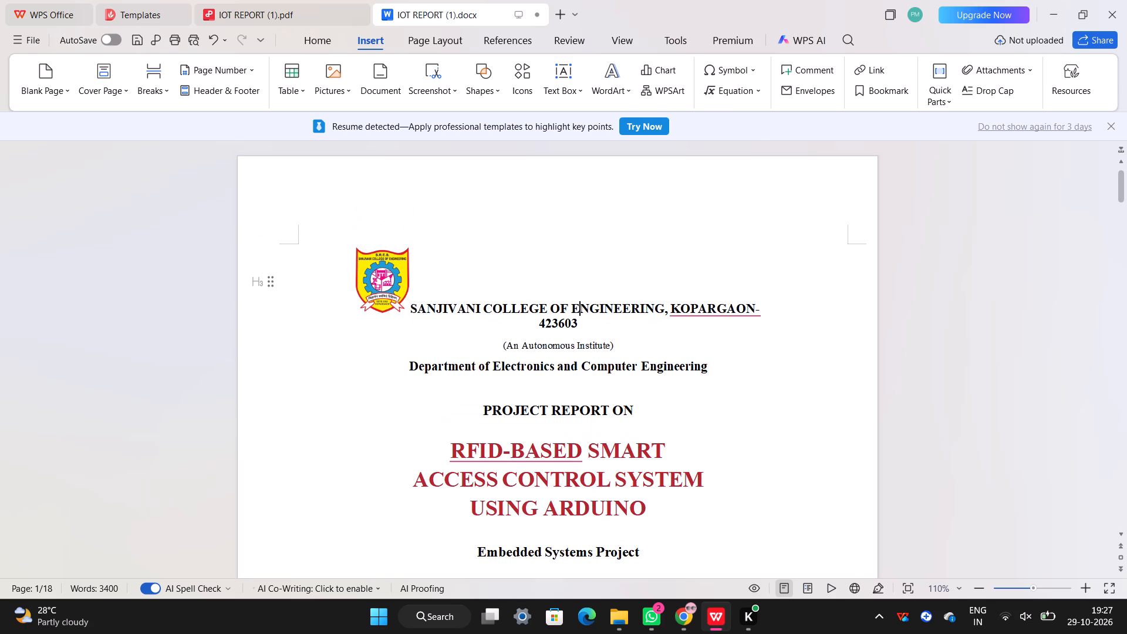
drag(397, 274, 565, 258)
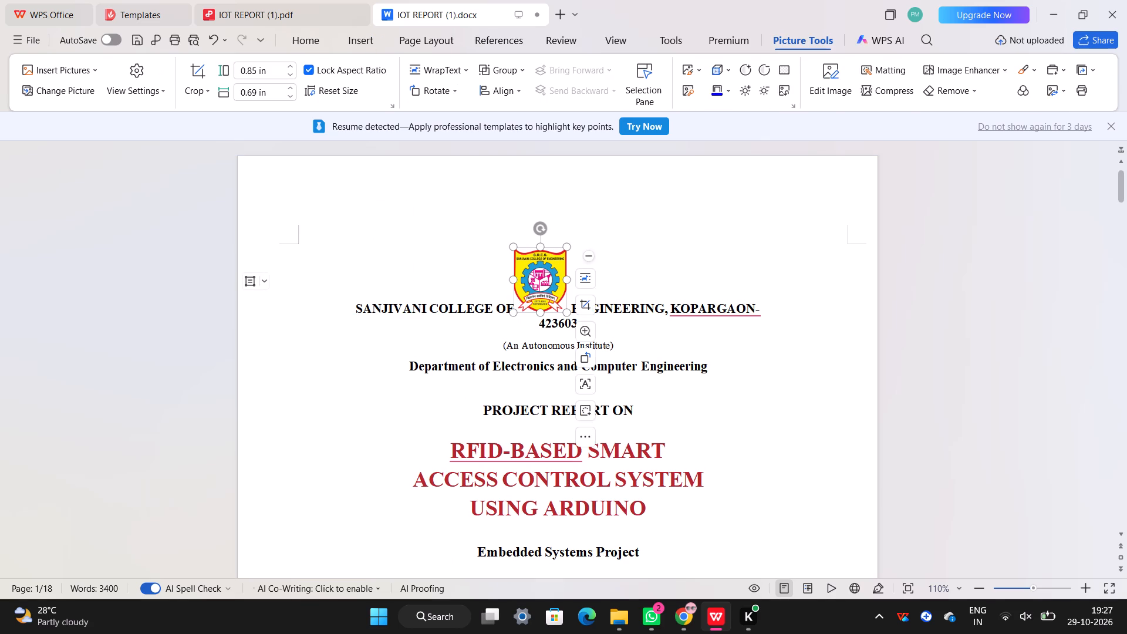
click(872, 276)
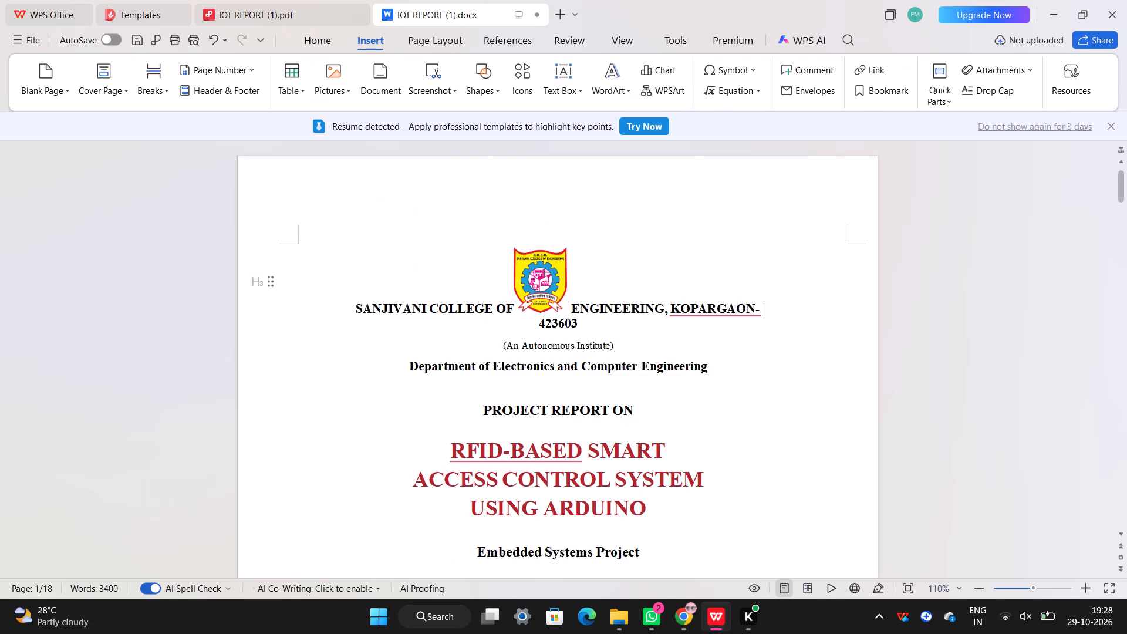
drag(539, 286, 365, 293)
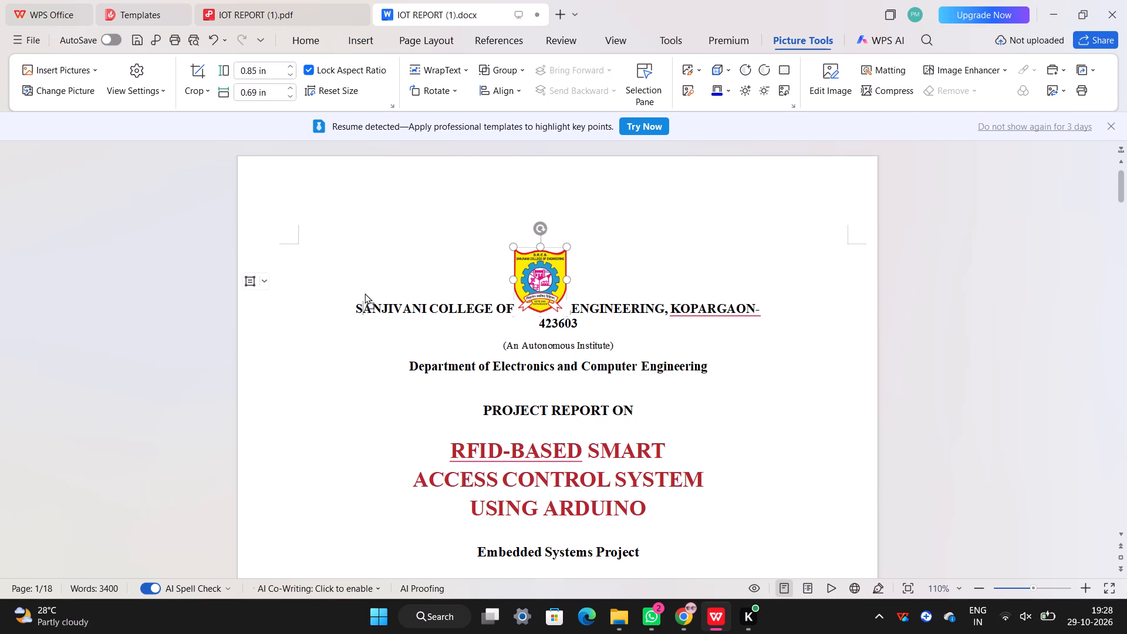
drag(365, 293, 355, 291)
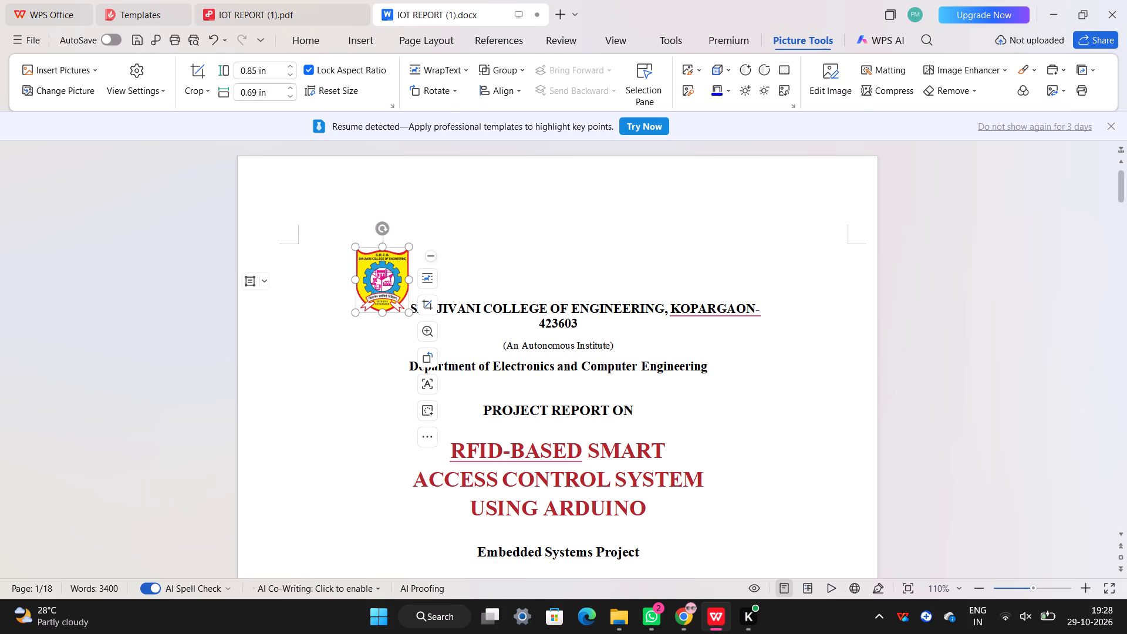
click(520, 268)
Break the line between the logo and SANJIVANI so the logo sits centred on its own line above the college name.
click(411, 305)
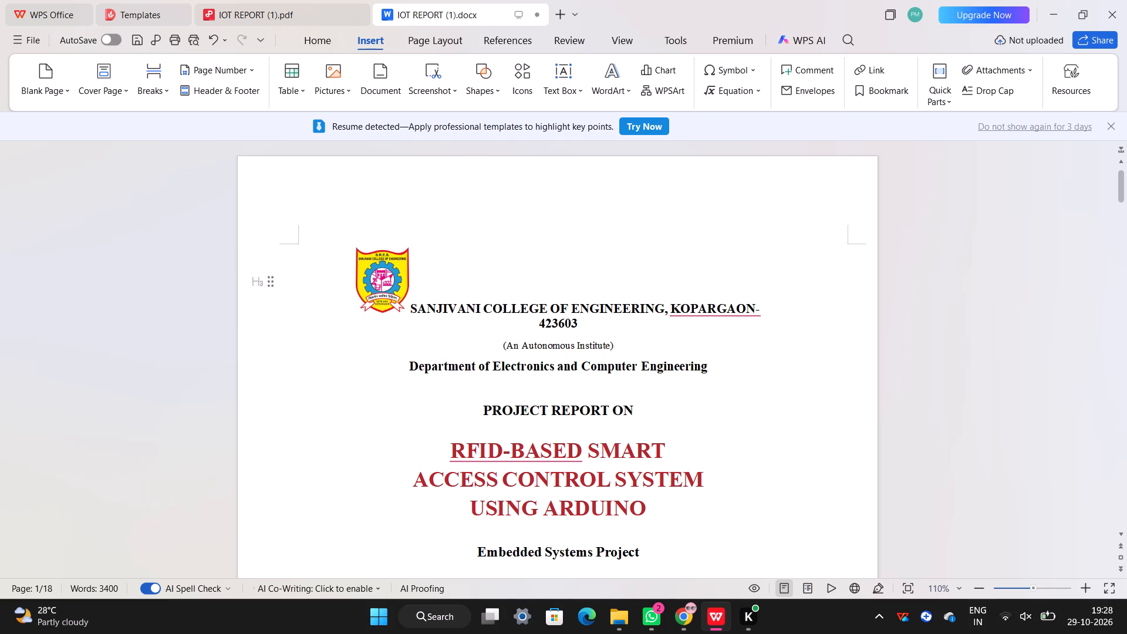
key(Return)
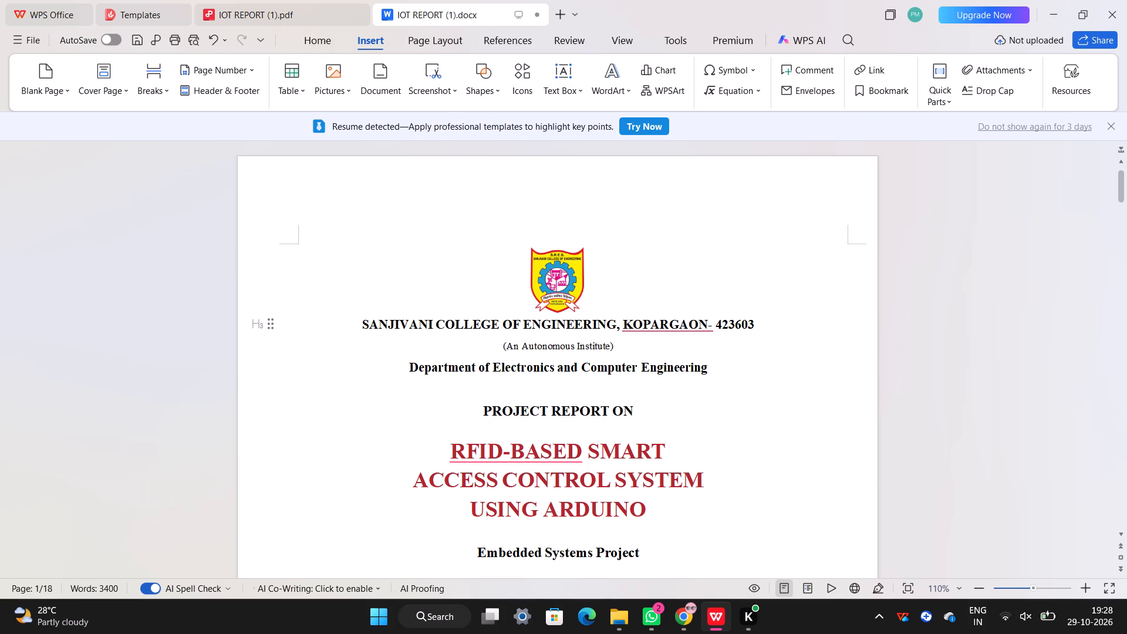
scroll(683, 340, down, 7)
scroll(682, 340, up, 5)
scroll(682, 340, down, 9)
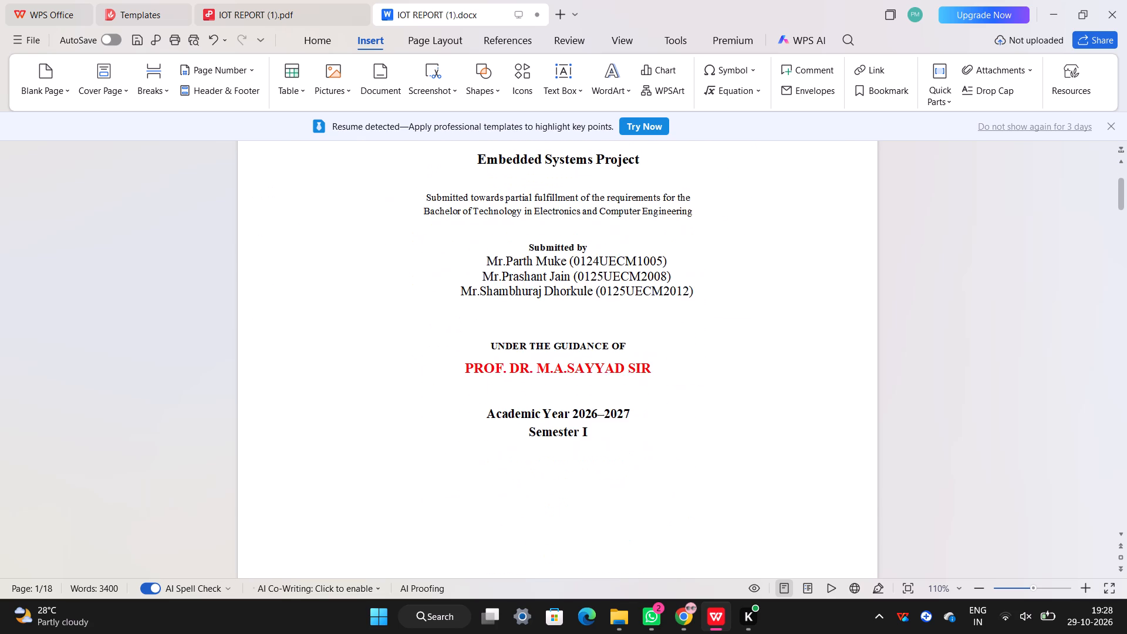
Look through the report from the title page onward and place the cursor in the blank space below the Software Requirements list.
scroll(683, 339, down, 3)
scroll(683, 339, up, 11)
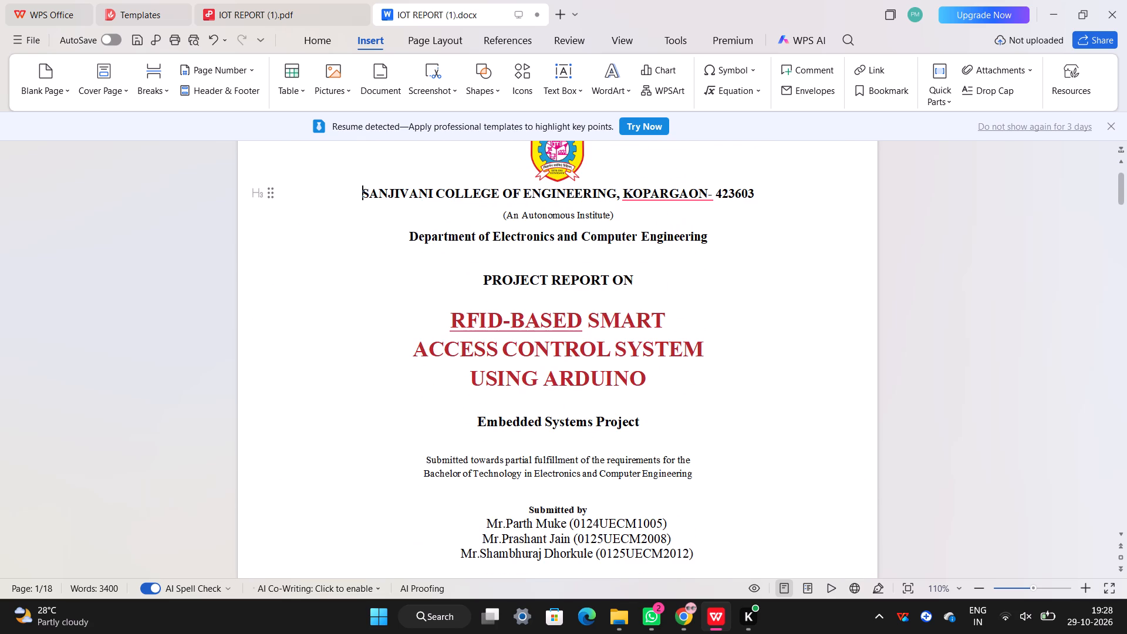
scroll(454, 188, up, 3)
scroll(592, 234, down, 20)
scroll(592, 234, down, 6)
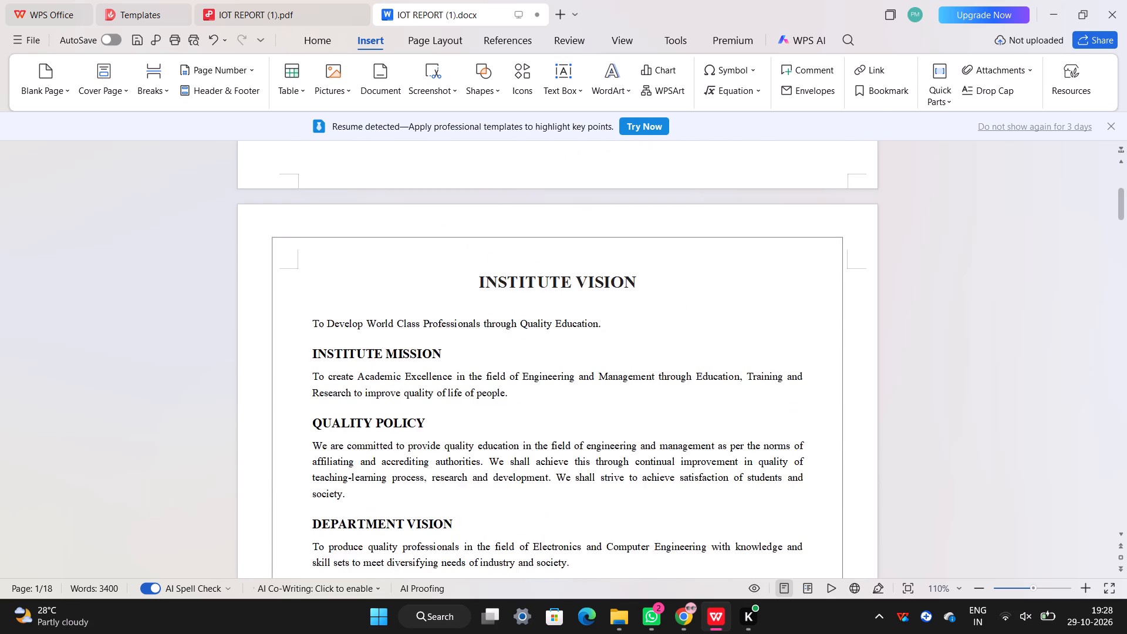
scroll(646, 298, down, 12)
scroll(651, 390, down, 14)
scroll(649, 396, up, 2)
scroll(649, 396, down, 5)
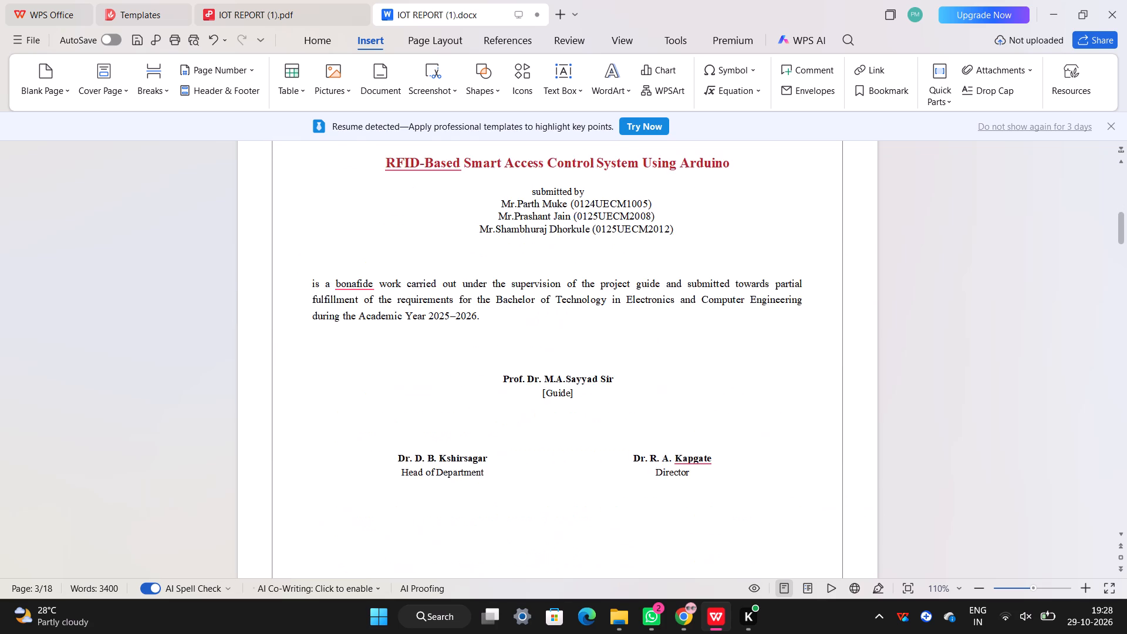
scroll(648, 396, down, 20)
scroll(648, 396, down, 20)
scroll(648, 396, down, 3)
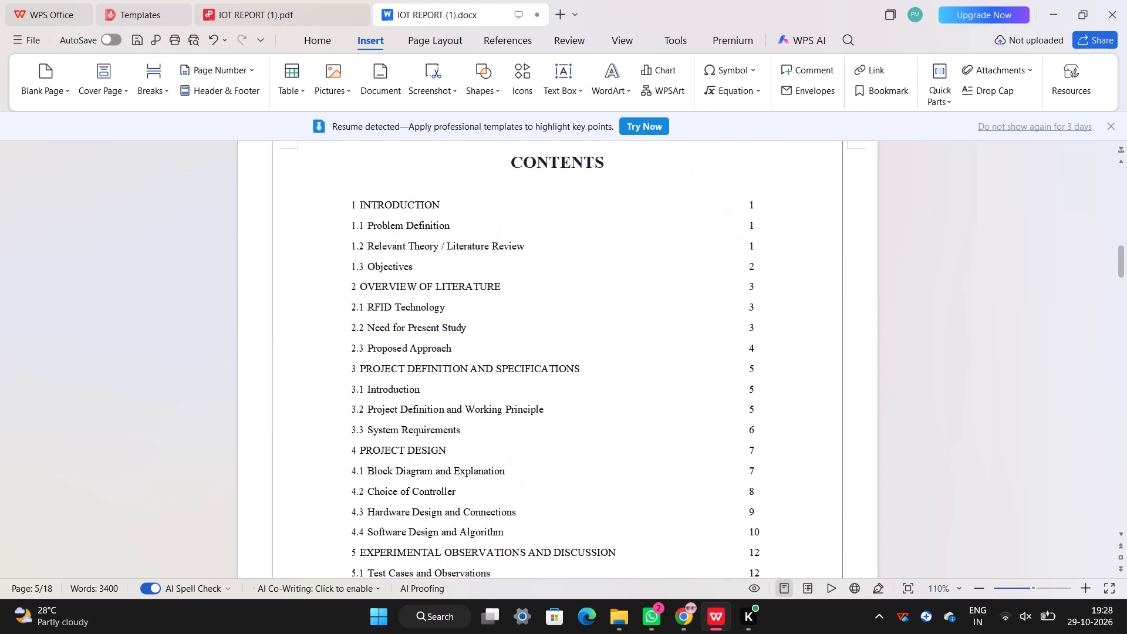
scroll(591, 412, down, 20)
scroll(591, 412, down, 20)
scroll(591, 412, down, 5)
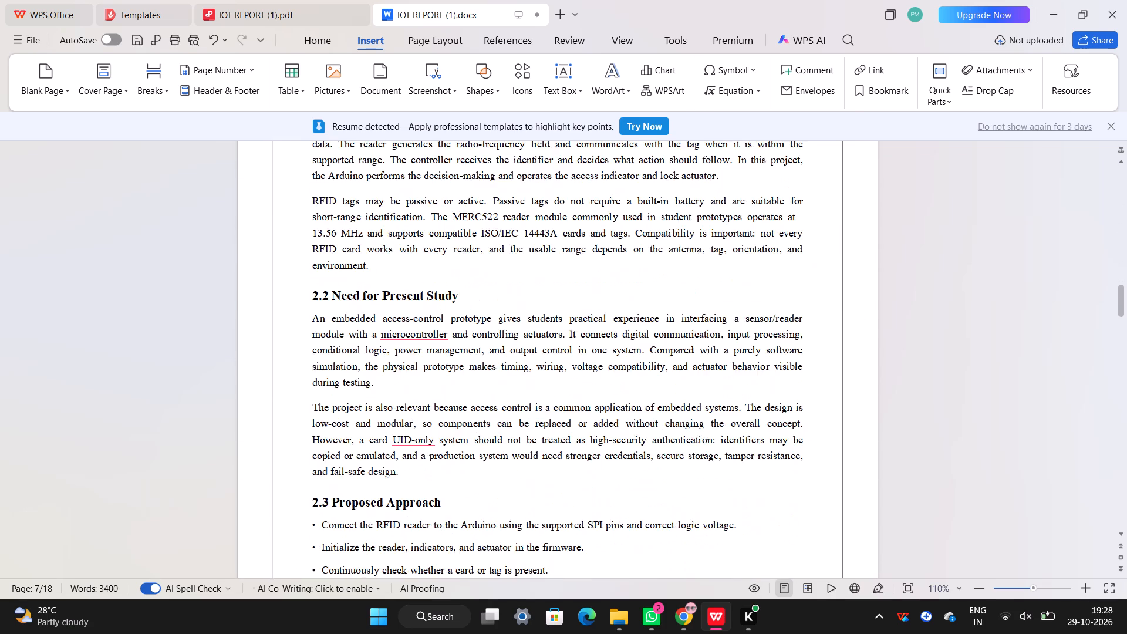
scroll(589, 418, down, 20)
scroll(589, 418, down, 4)
scroll(589, 425, down, 17)
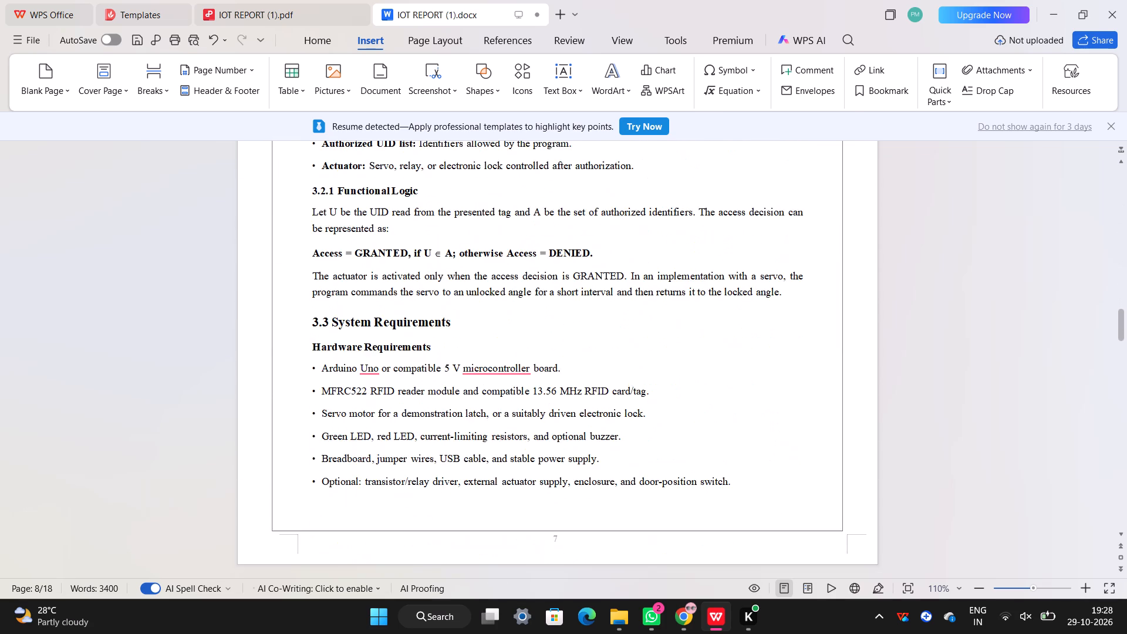
scroll(589, 428, down, 8)
click(579, 406)
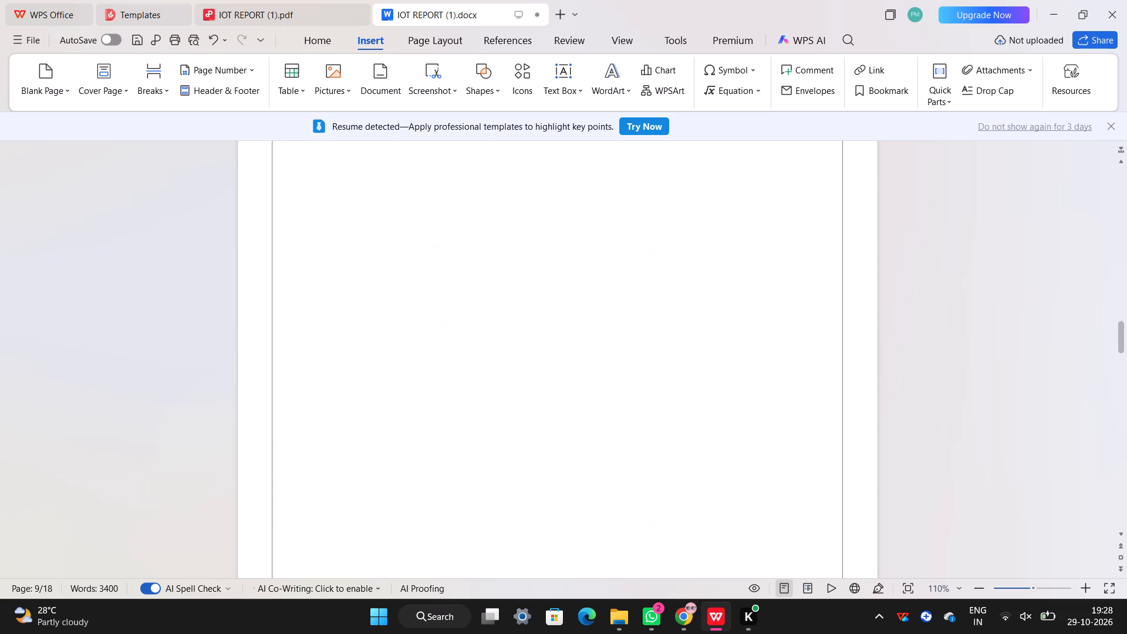
Switch to Chrome and search Google Images for RFID, refining the query to RFID WITH NO BACKGROUND.
click(679, 615)
drag(465, 101, 129, 59)
key(BackSpace)
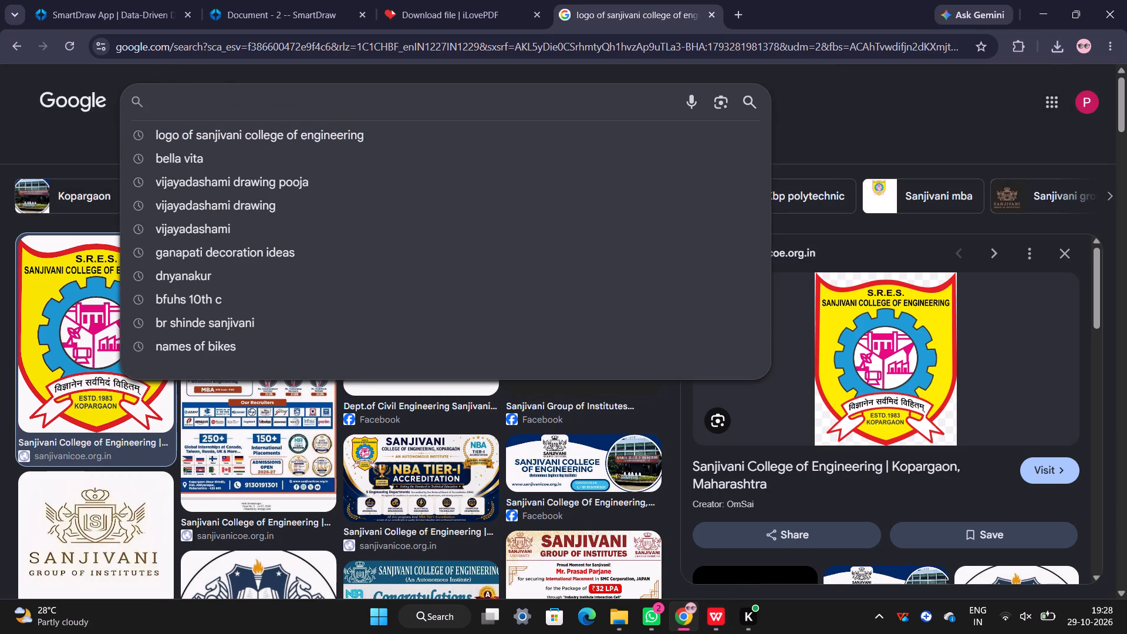
text(RFID)
key(space)
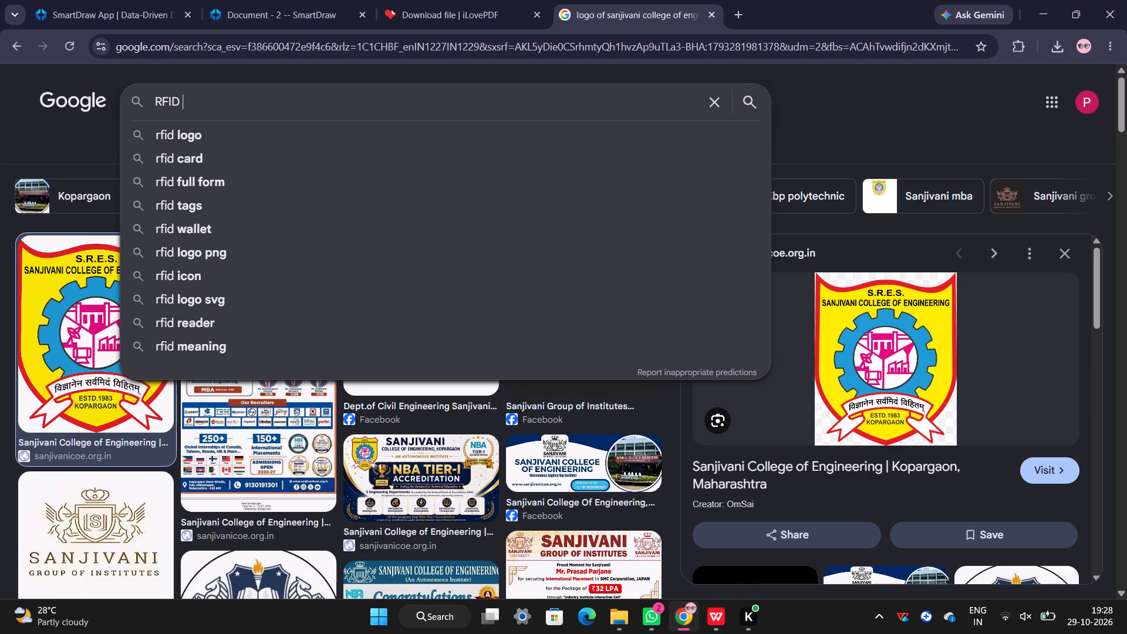
key(Return)
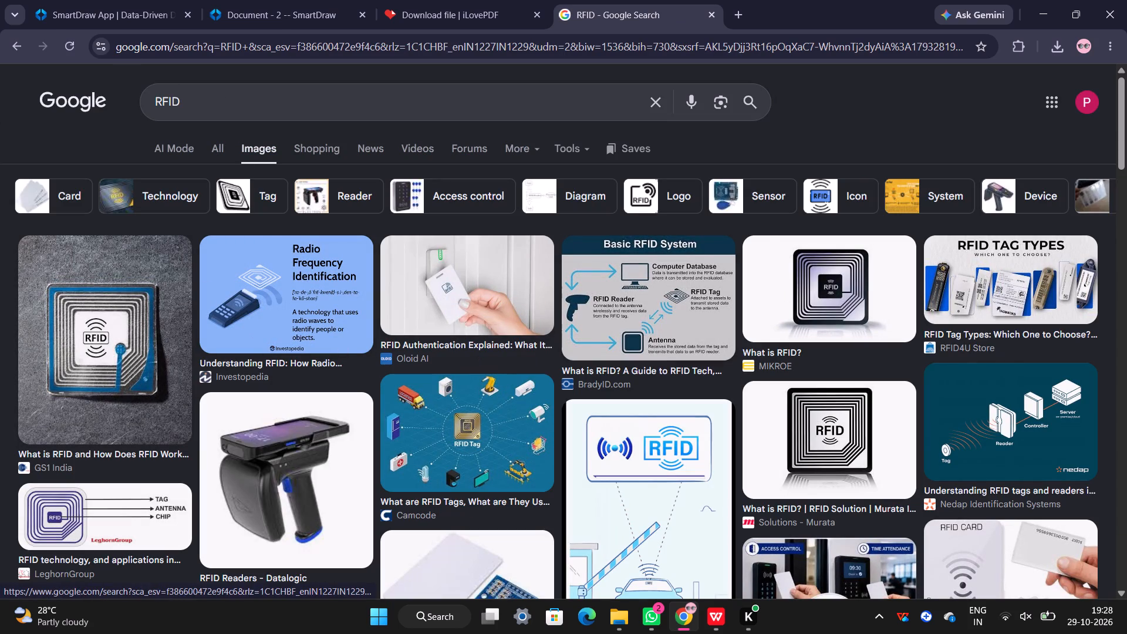
click(391, 96)
key(space)
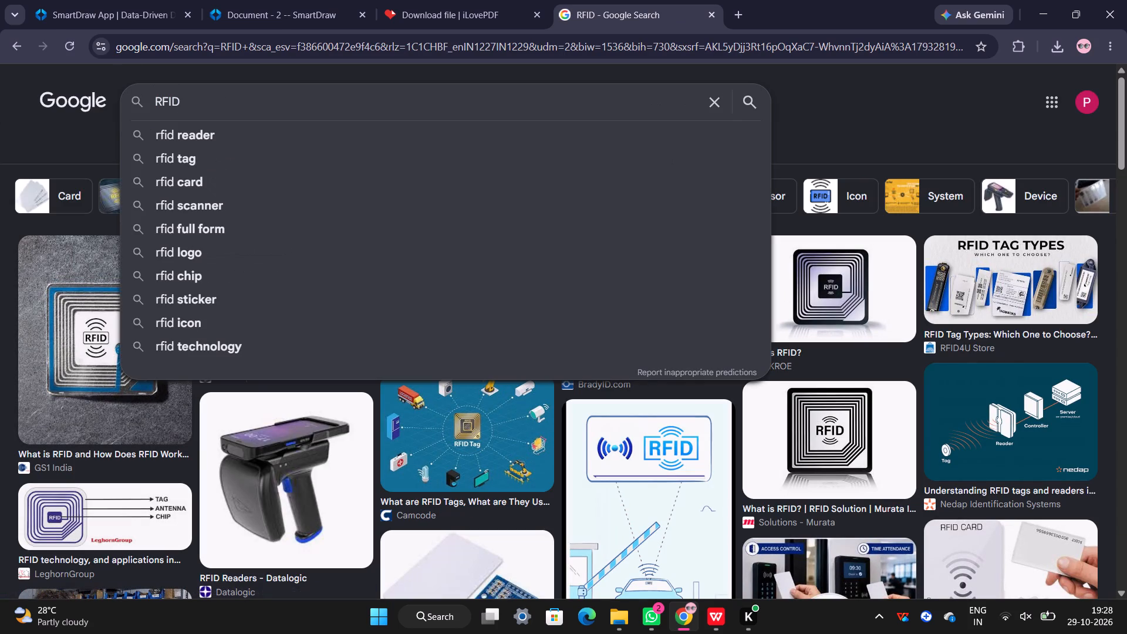
text(WITH NO)
key(space)
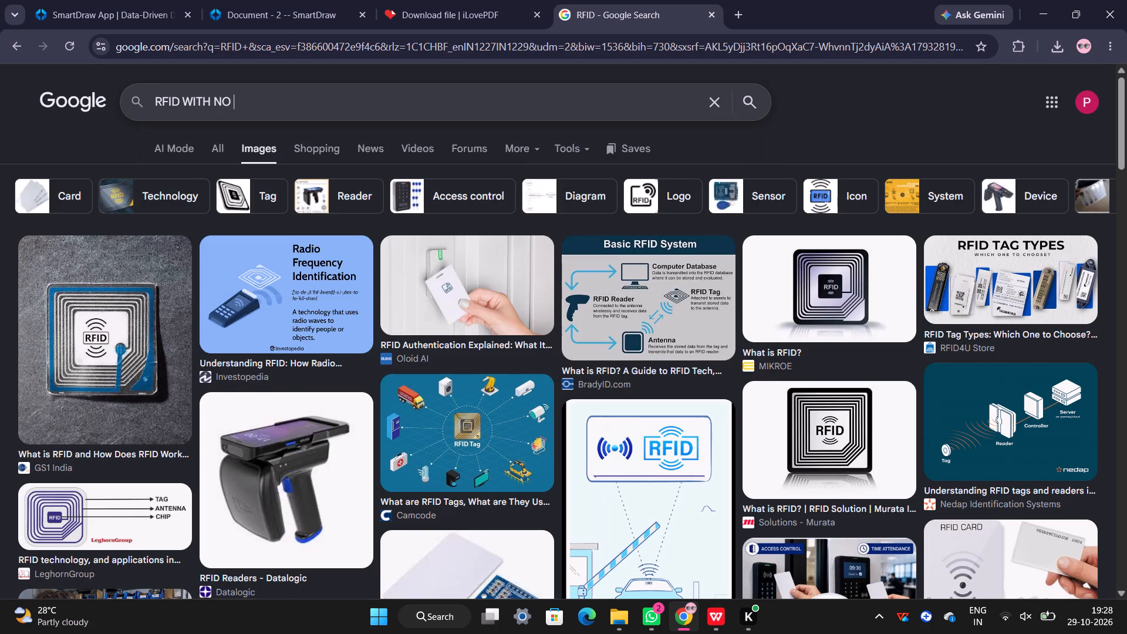
text(BACKGROUND)
key(Return)
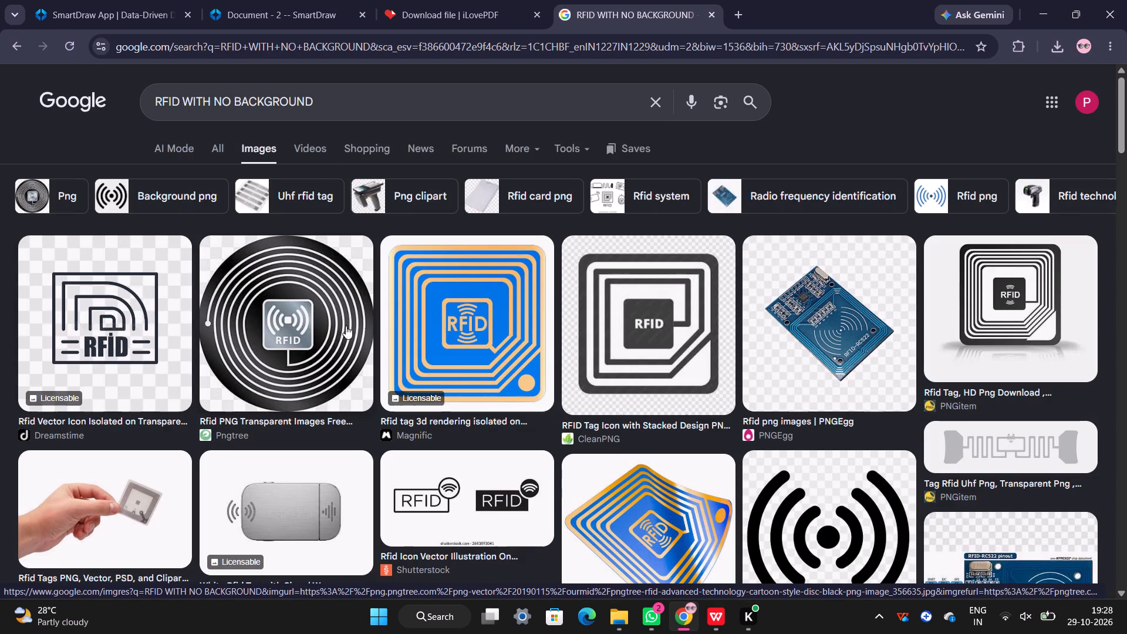
Preview several RFID image results and save the Dreamstime RFID vector icon to Downloads under the name RFID.
click(656, 329)
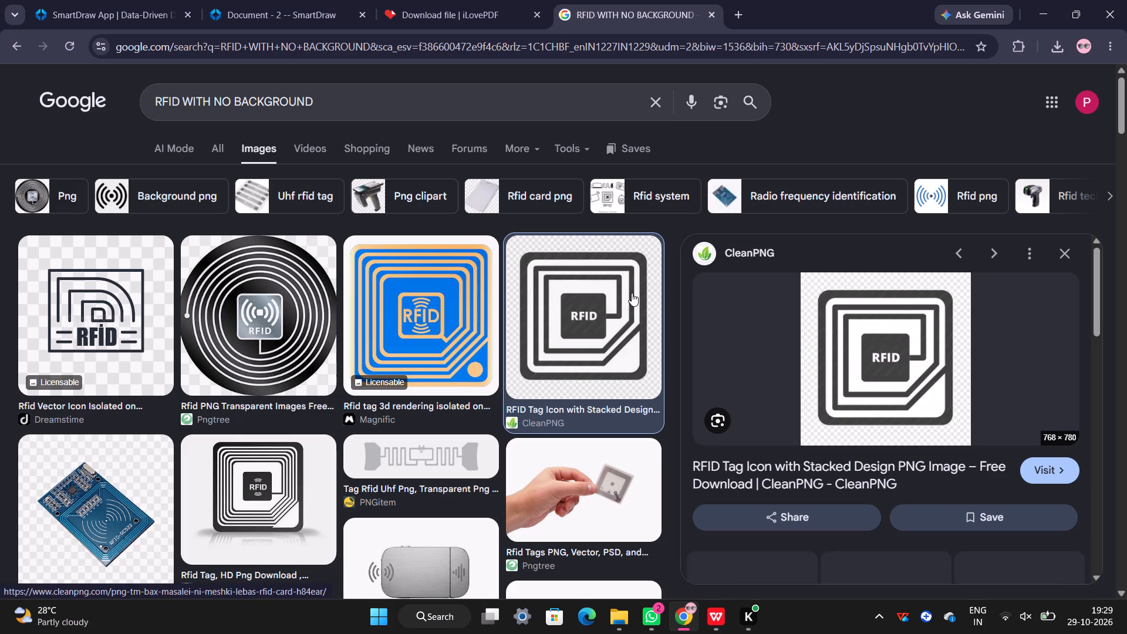
click(397, 312)
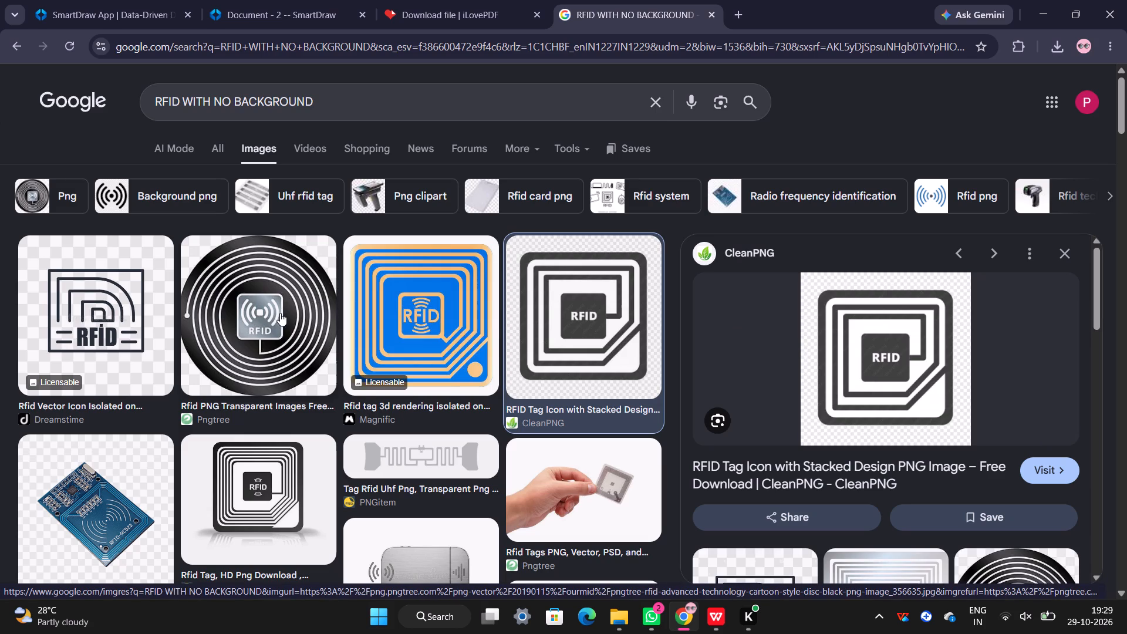
click(280, 313)
click(129, 290)
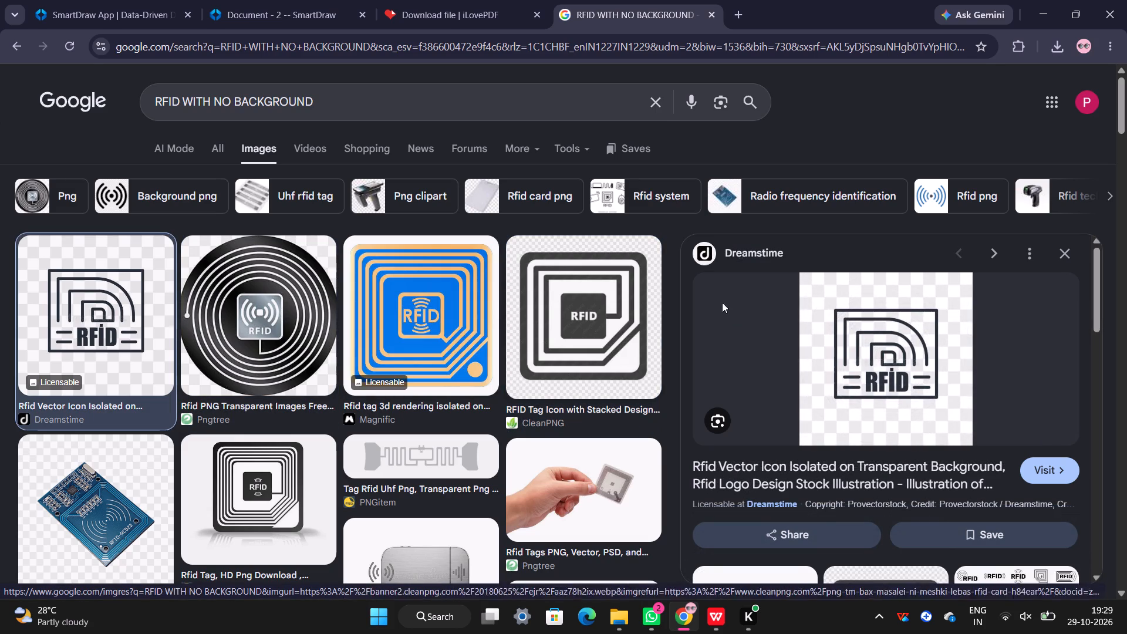
right_click(918, 383)
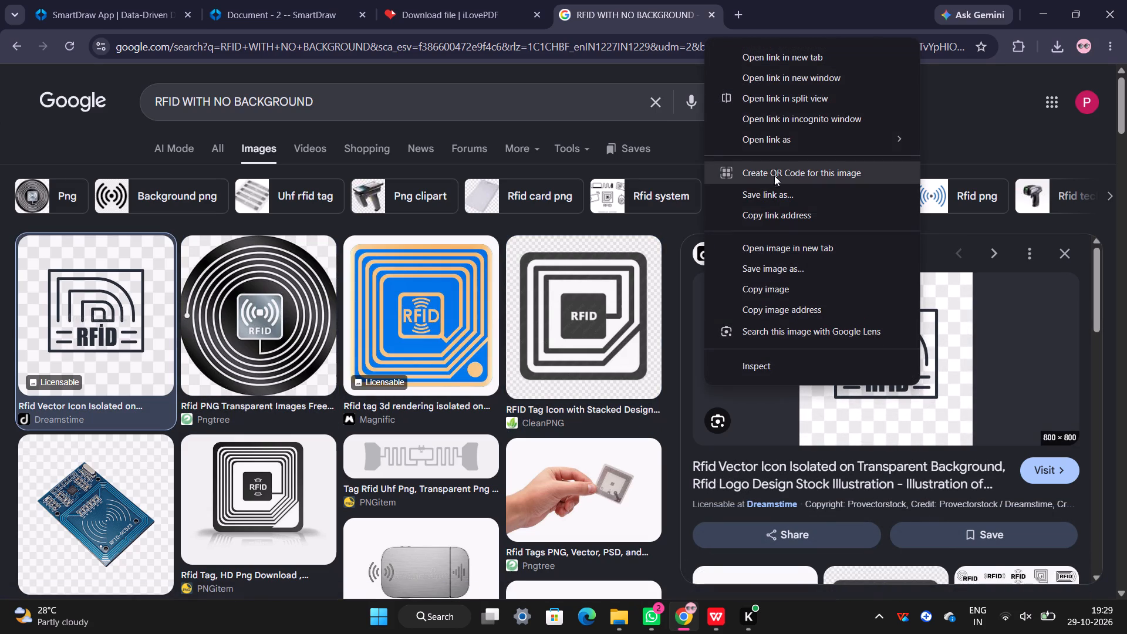
click(781, 273)
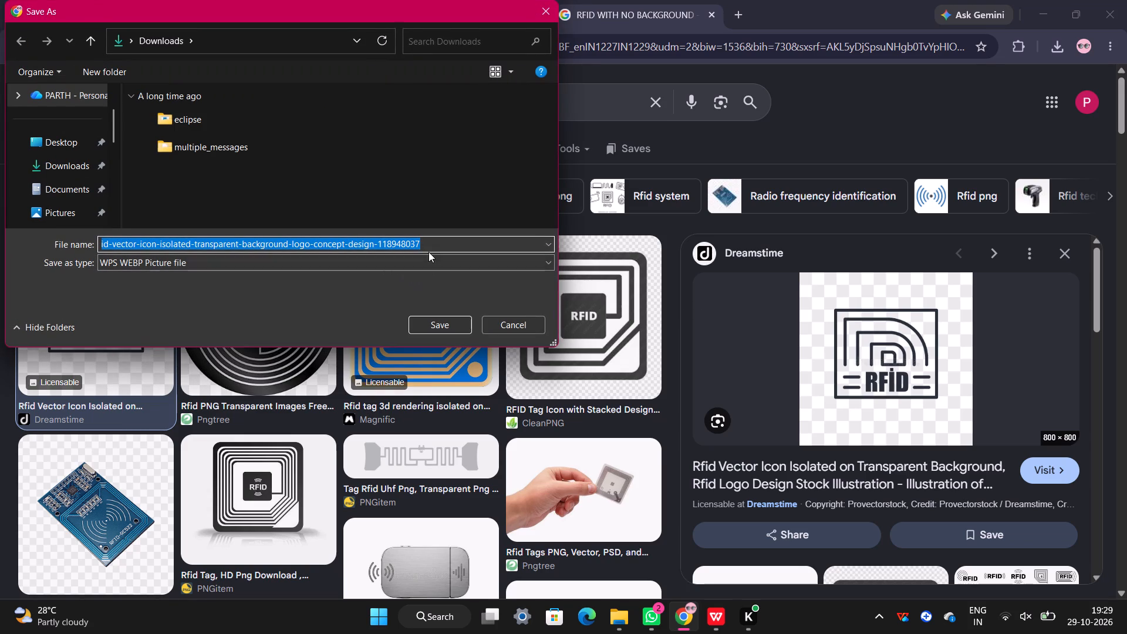
key(BackSpace)
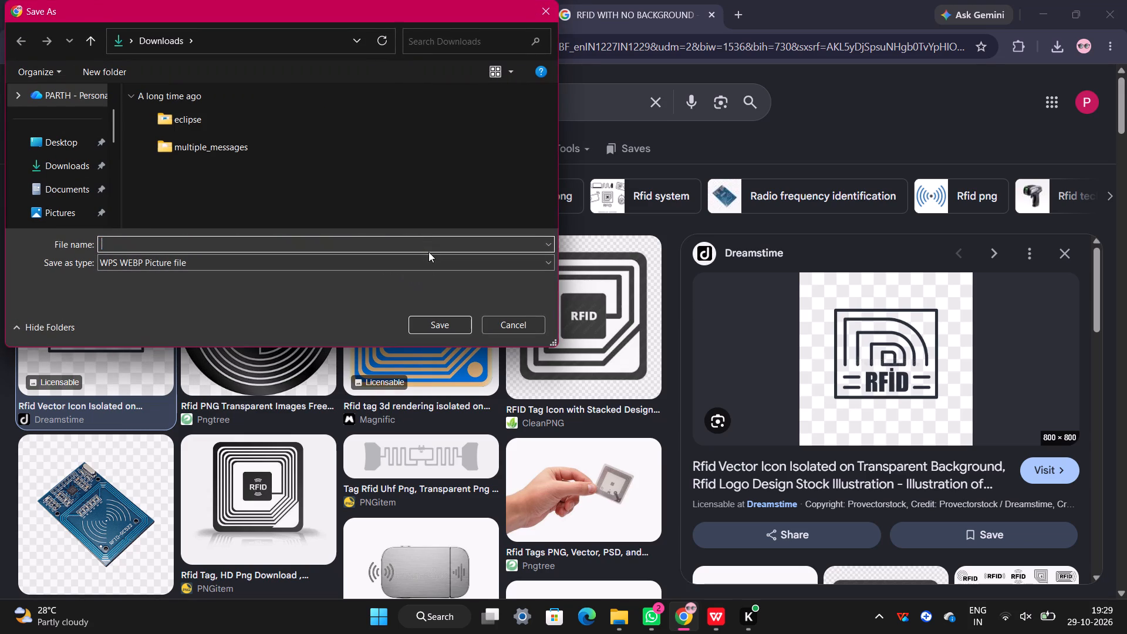
key(r)
text(FI)
key(d)
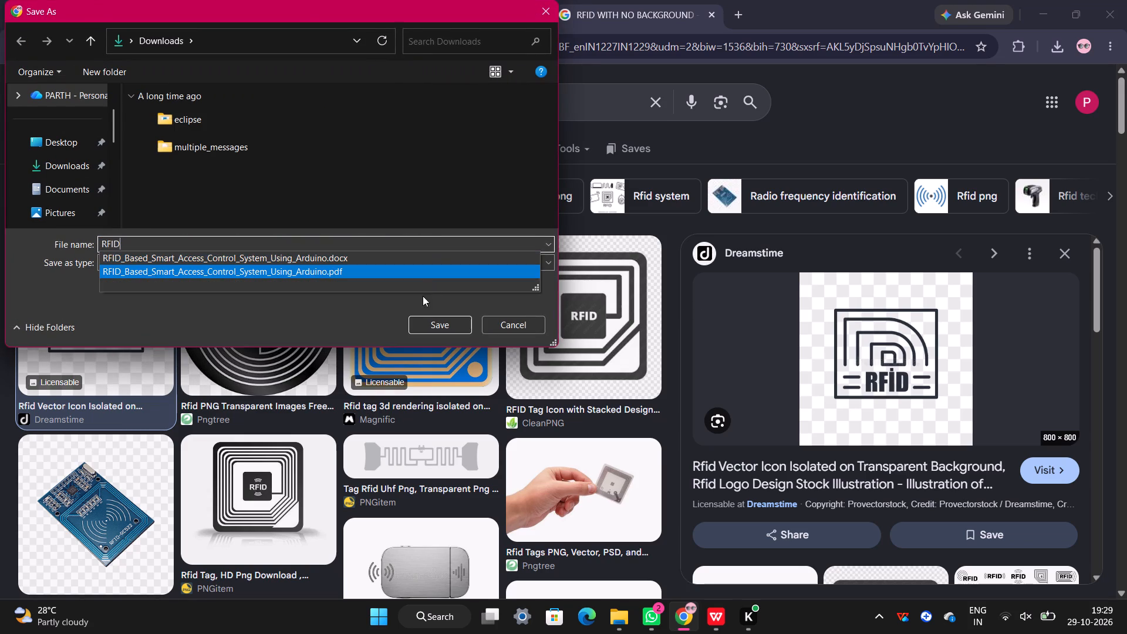
click(434, 326)
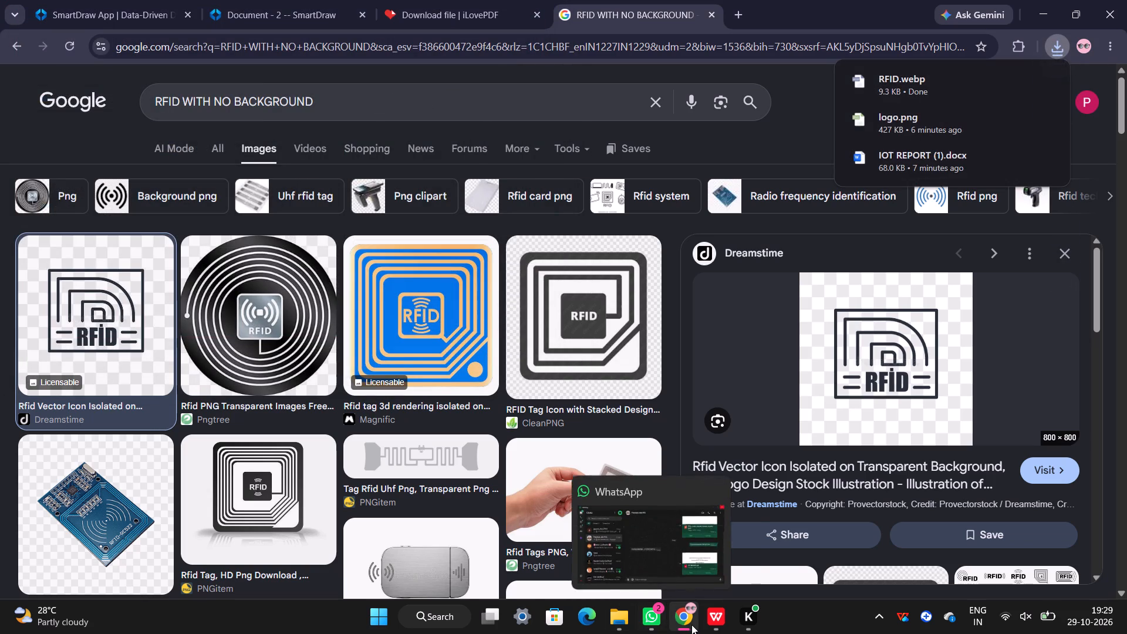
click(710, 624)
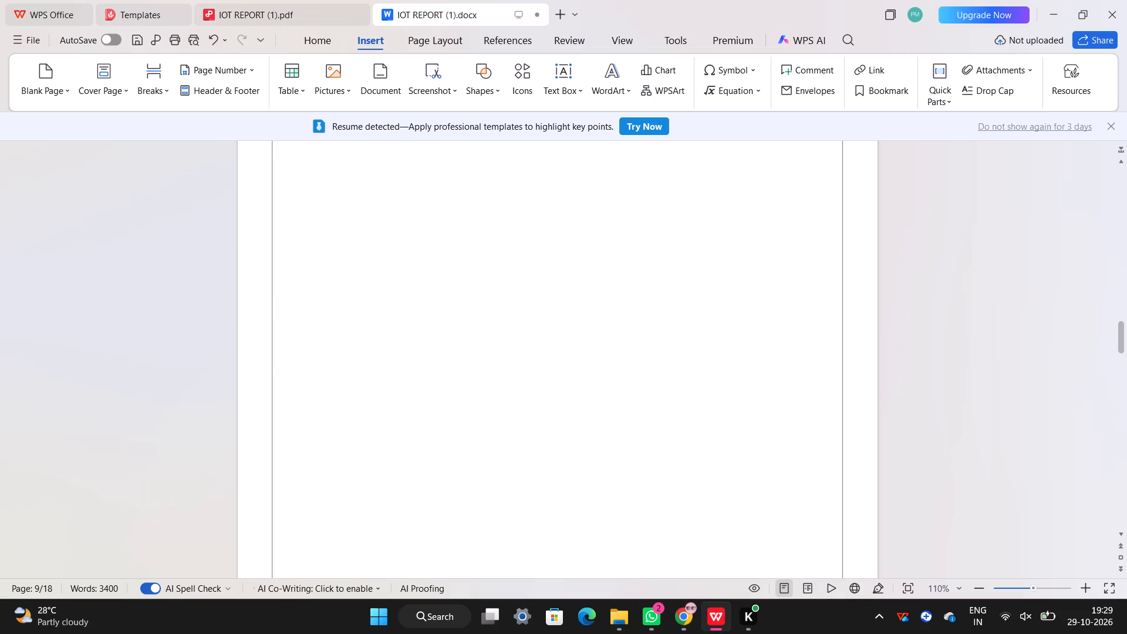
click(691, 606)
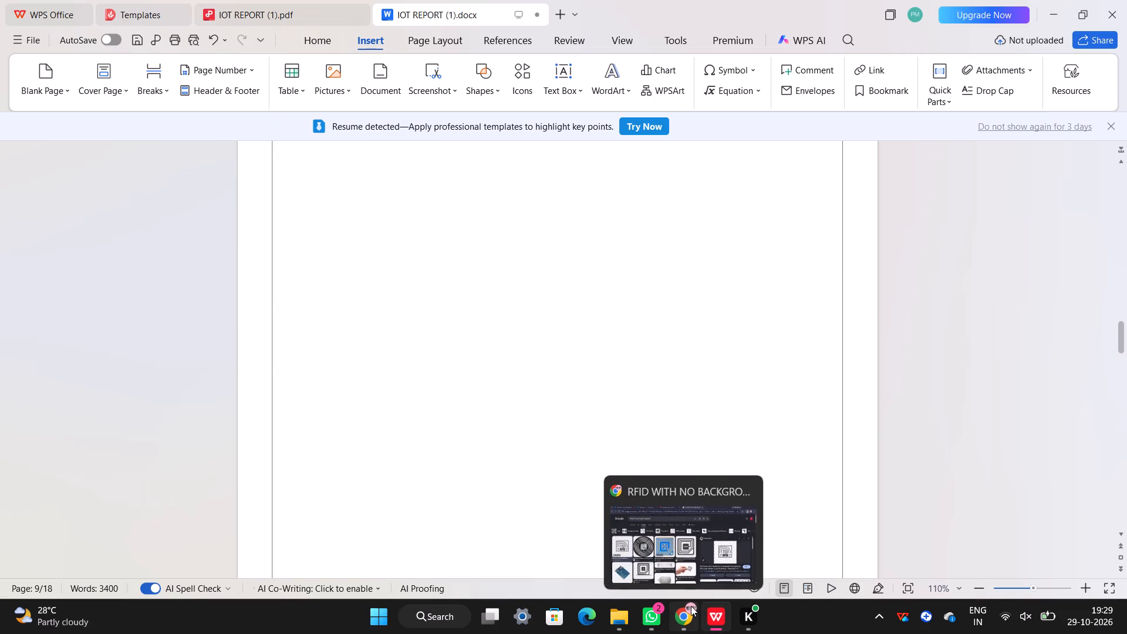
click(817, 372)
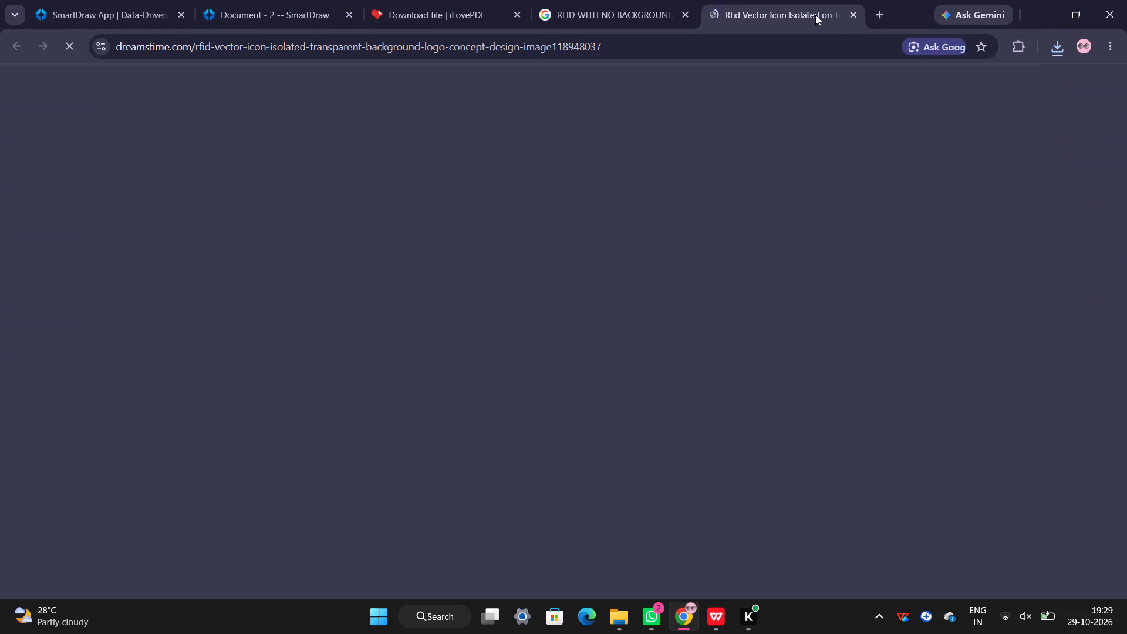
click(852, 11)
Copy the Dreamstime RFID icon image and paste it into the Word report in WPS Office, below the Software Requirements list.
right_click(845, 365)
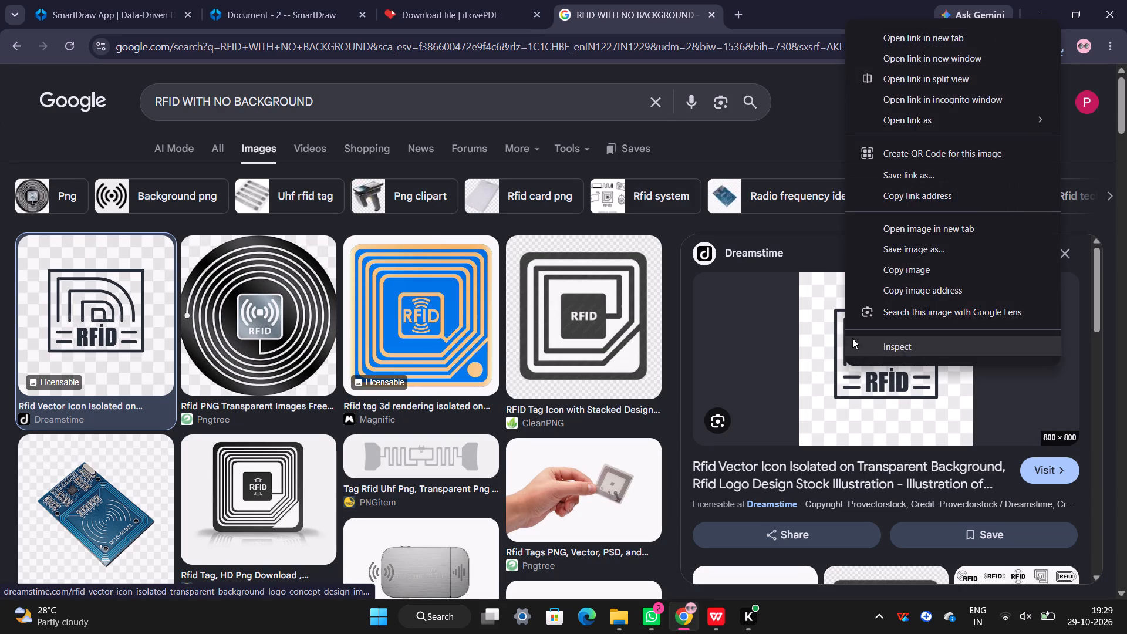
click(899, 272)
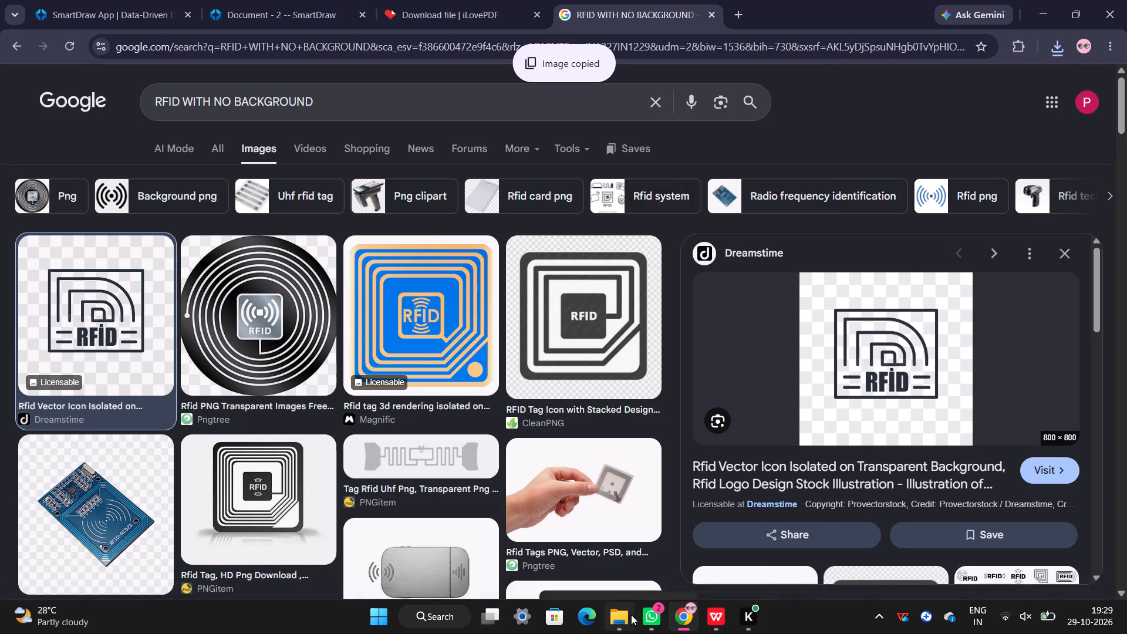
click(717, 619)
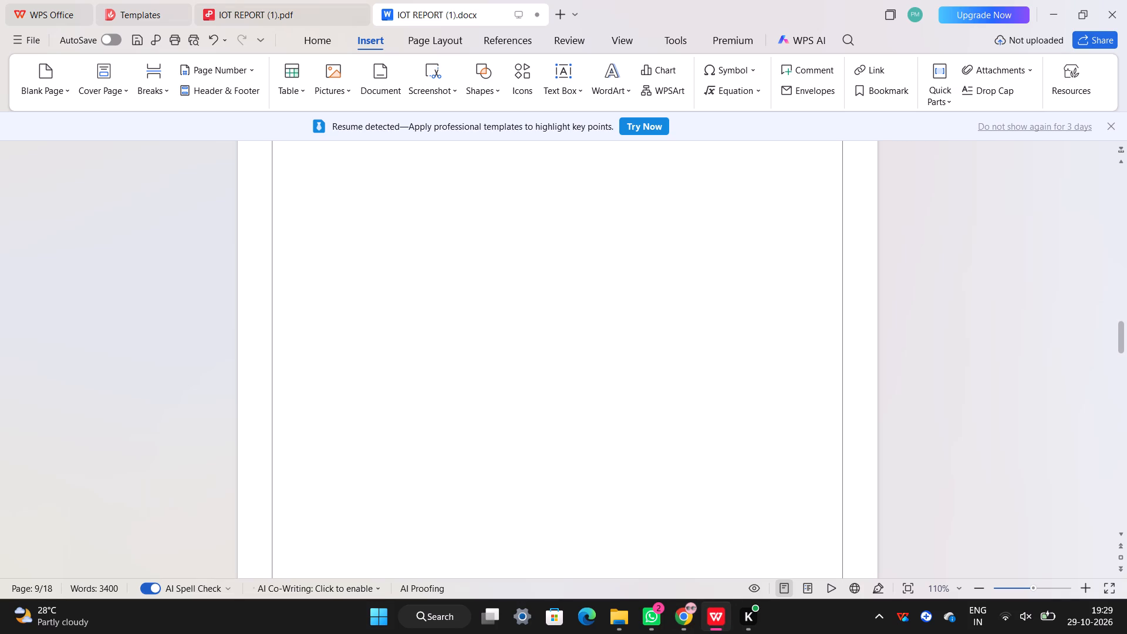
key(ctrl+v)
Resize the pasted RFID picture to about 3.06 in wide and 2.47 in high.
scroll(584, 333, up, 3)
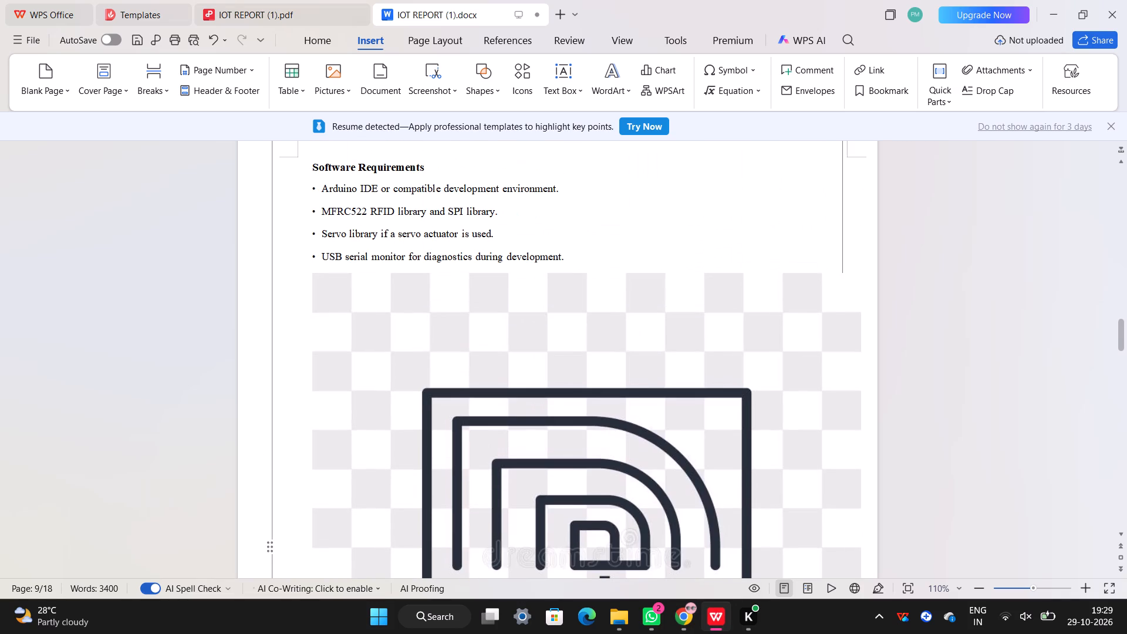
click(615, 333)
drag(862, 272, 602, 516)
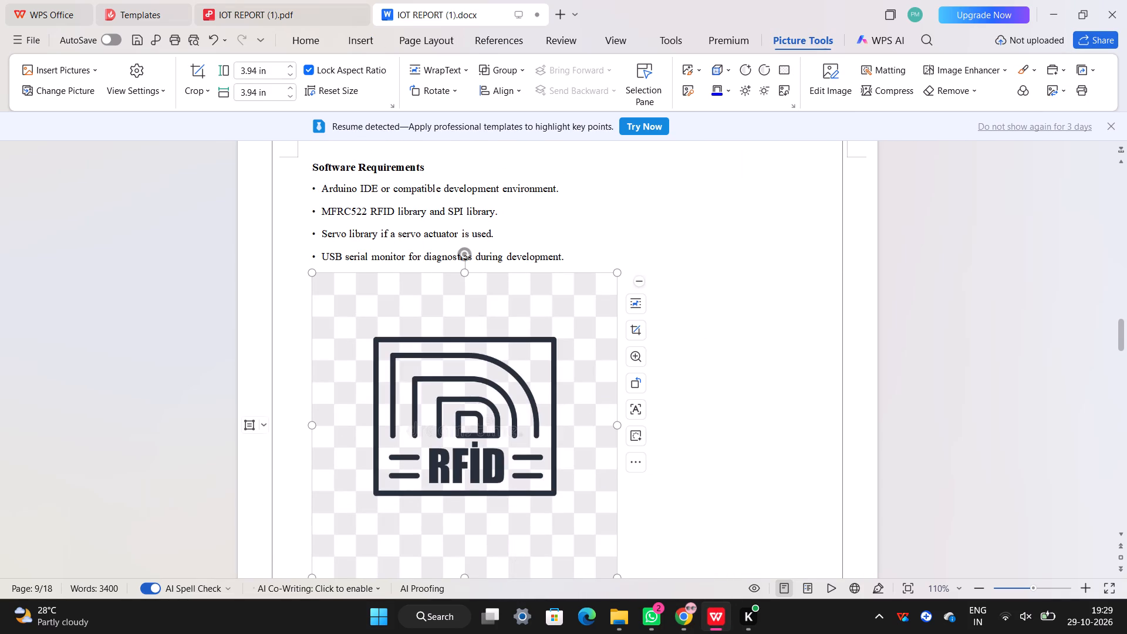
scroll(527, 429, down, 2)
drag(467, 491, 475, 466)
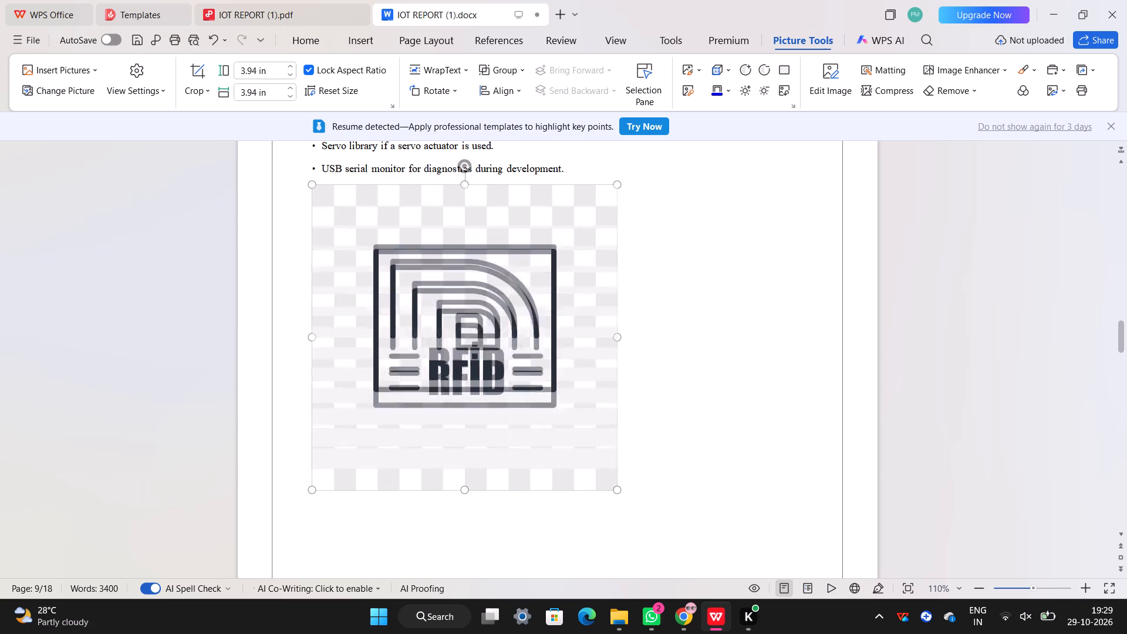
drag(475, 466, 485, 377)
drag(618, 281, 615, 281)
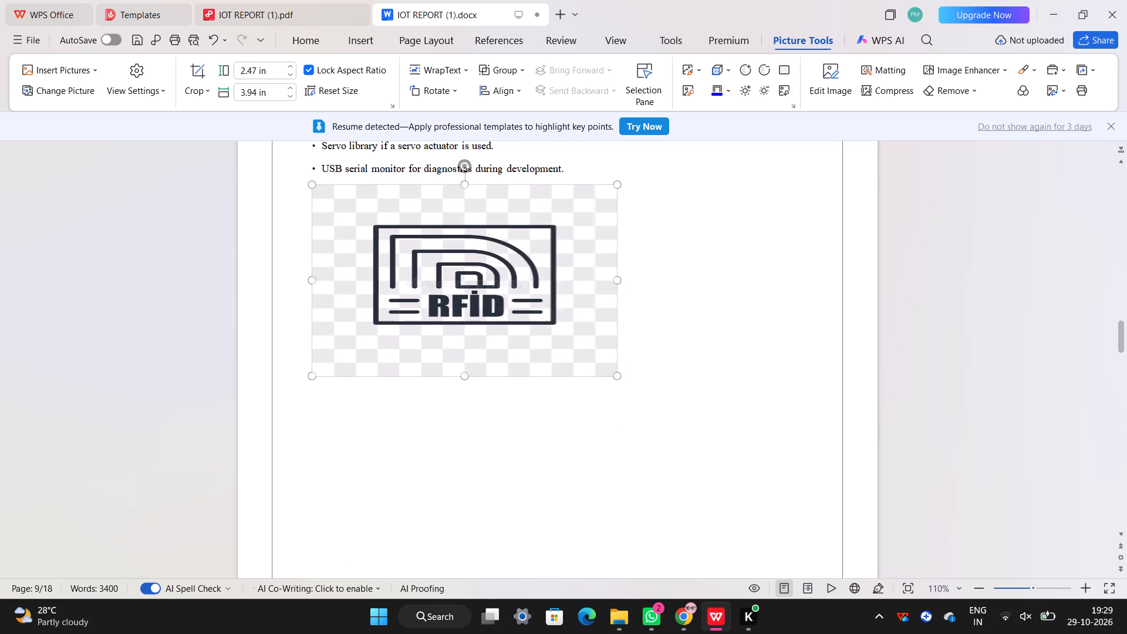
drag(615, 281, 549, 277)
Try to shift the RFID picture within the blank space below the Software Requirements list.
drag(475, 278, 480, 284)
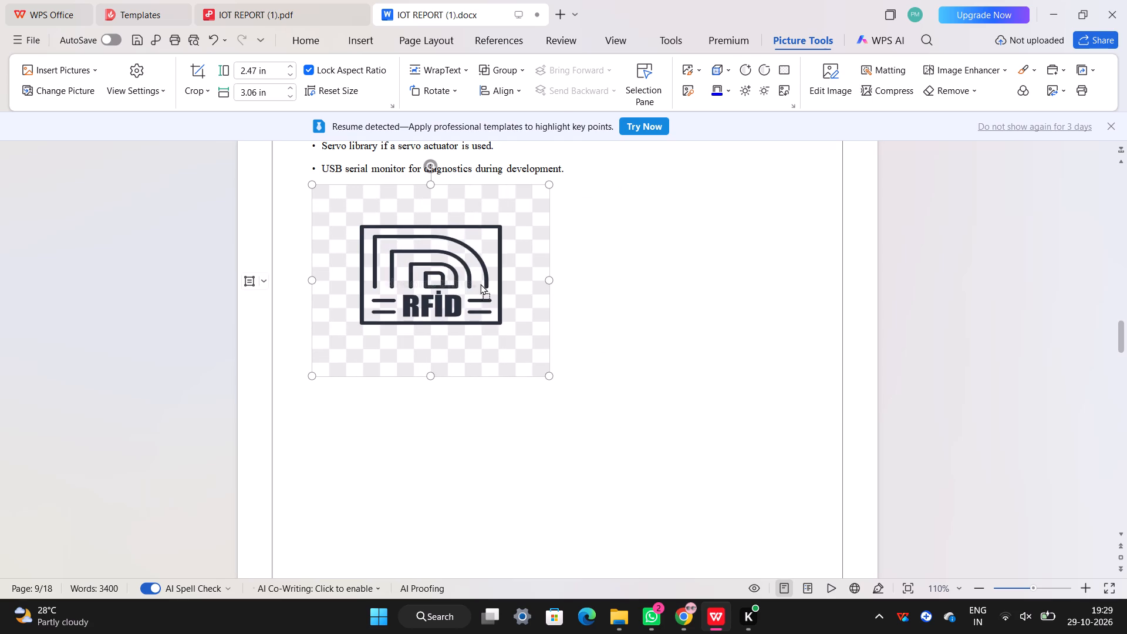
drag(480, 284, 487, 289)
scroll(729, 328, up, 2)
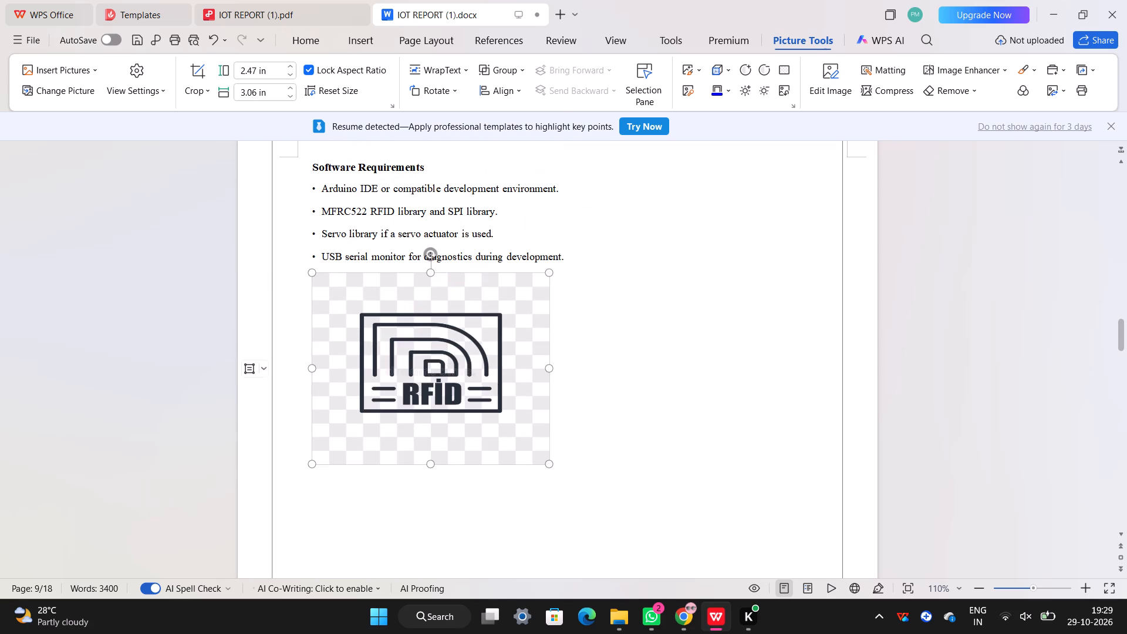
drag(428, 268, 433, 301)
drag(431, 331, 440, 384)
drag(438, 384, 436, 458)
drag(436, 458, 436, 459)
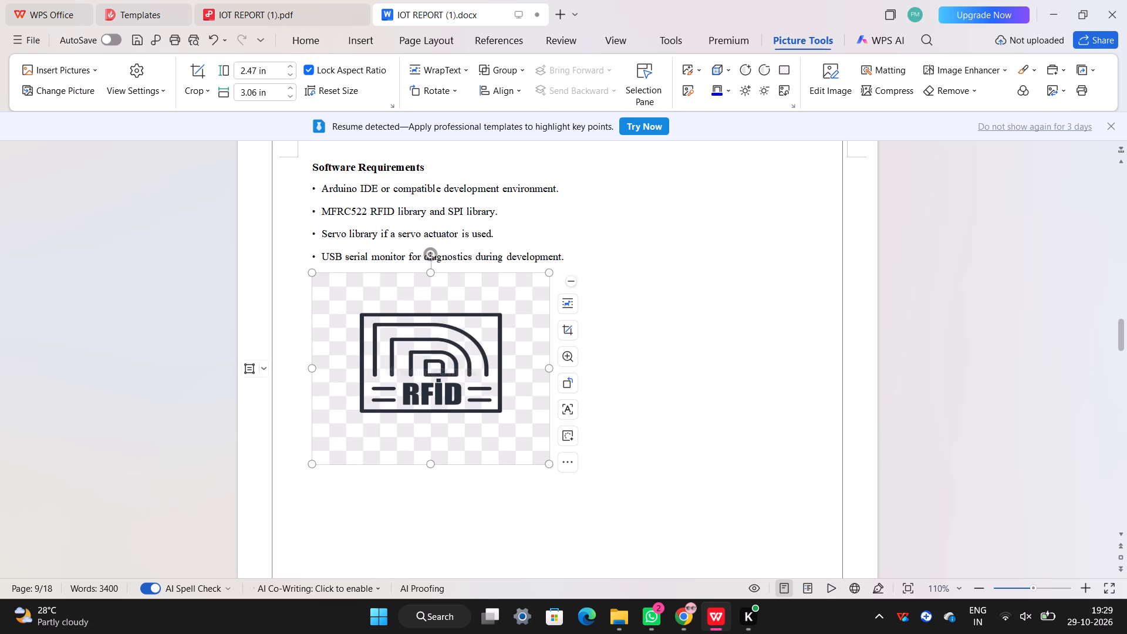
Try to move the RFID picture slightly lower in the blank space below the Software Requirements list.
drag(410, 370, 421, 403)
Place the text cursor directly after the RFID picture below the Software Requirements list.
scroll(743, 441, down, 3)
click(596, 404)
click(566, 433)
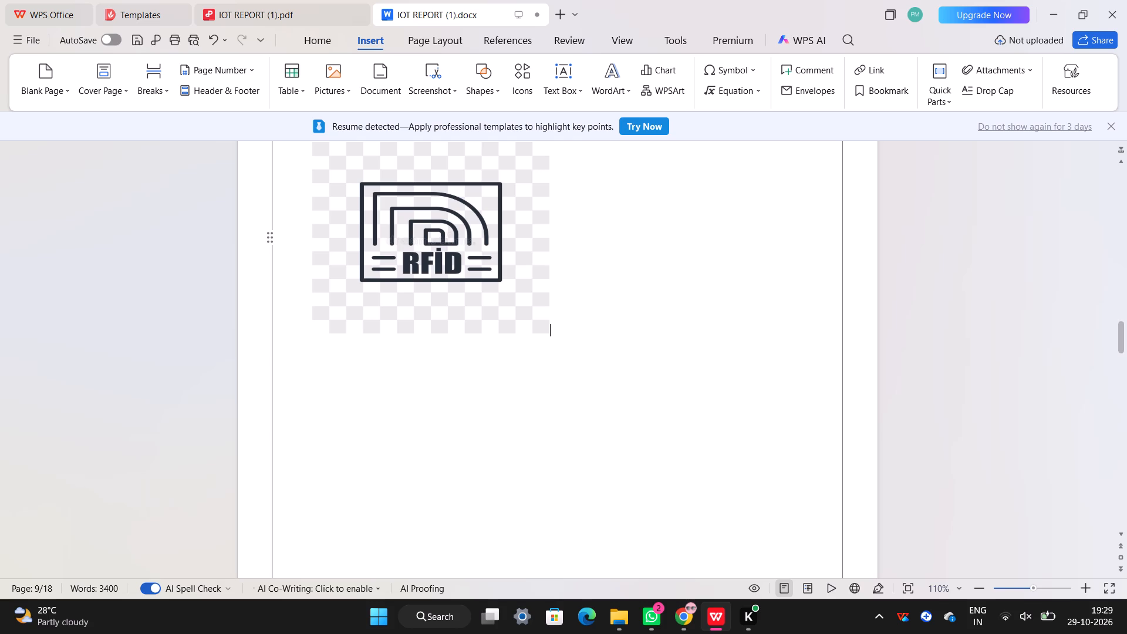
click(561, 443)
Switch to Chrome, search Google Images for ARDUINO, and copy the Wikipedia picture of the blue Arduino Uno board.
click(688, 618)
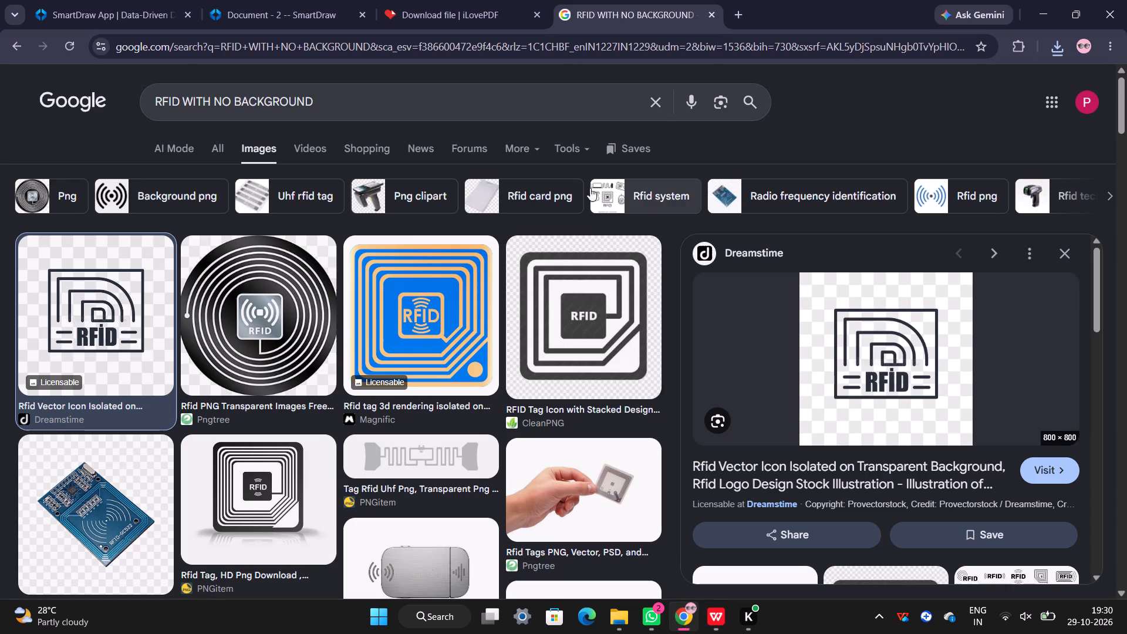
click(657, 97)
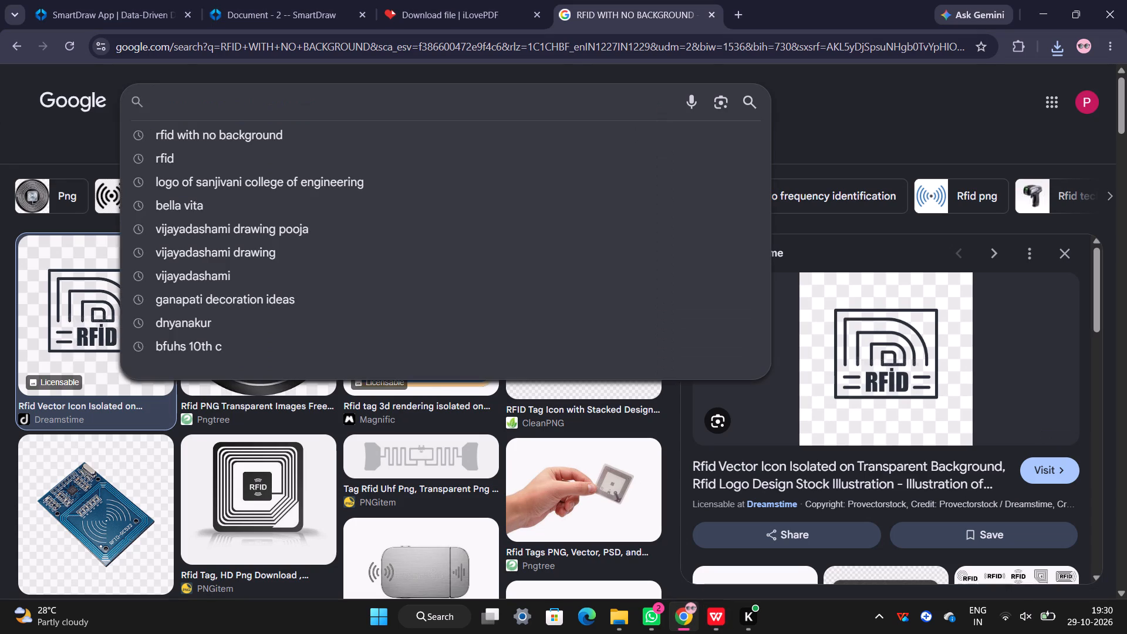
text(ARDUINO)
key(Return)
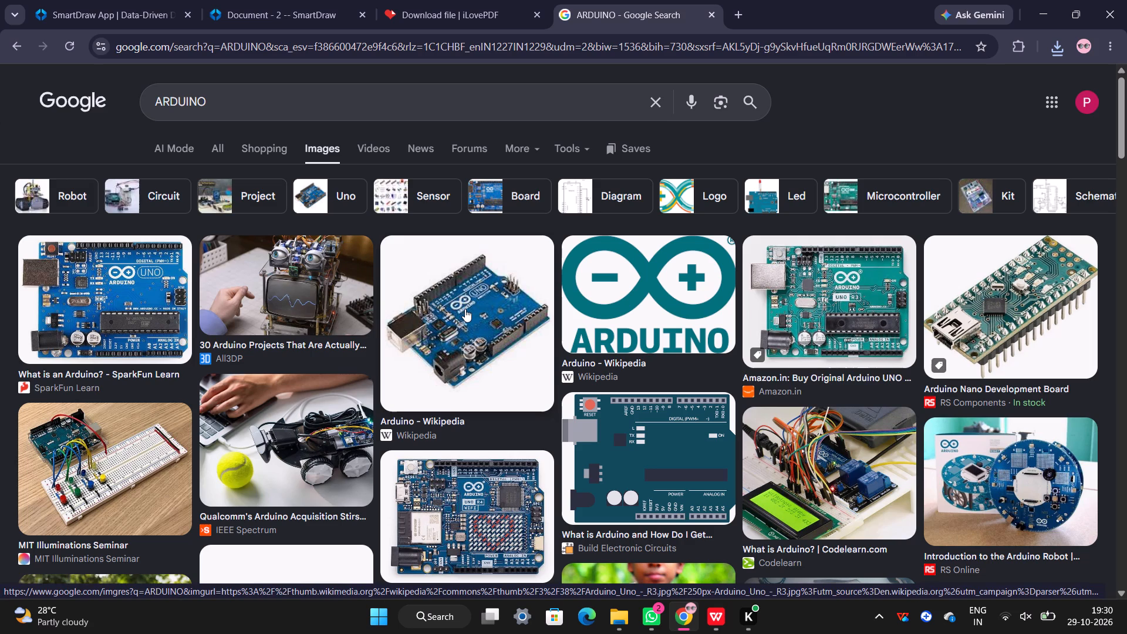
click(465, 309)
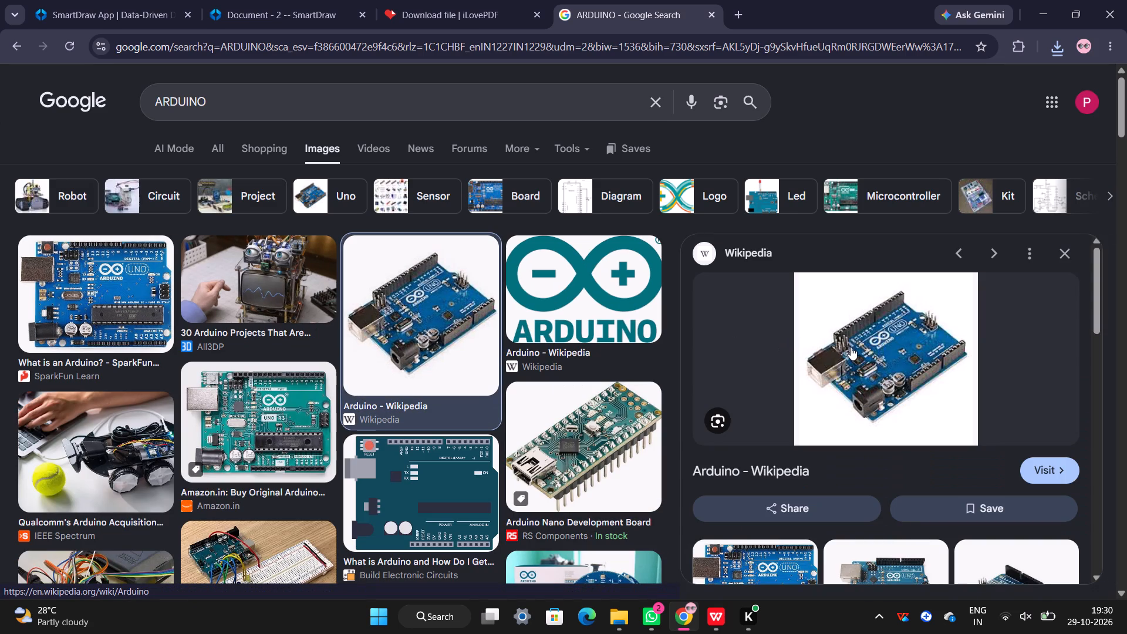
right_click(851, 347)
click(903, 243)
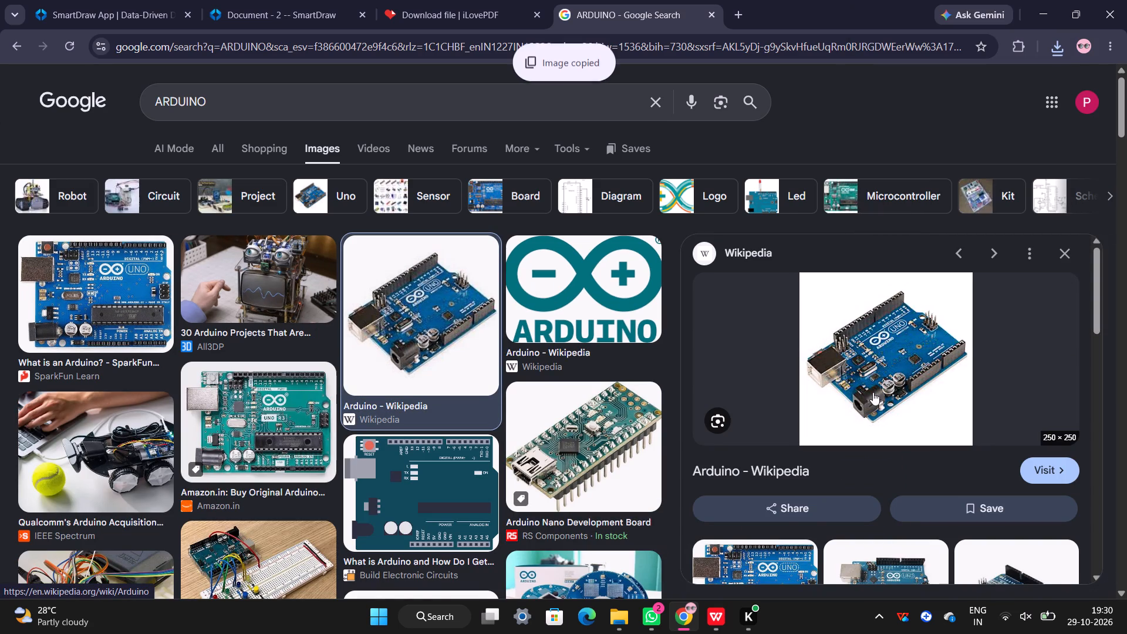
Return to the IOT REPORT document in WPS Office and paste the Arduino picture beside the RFID picture.
click(724, 613)
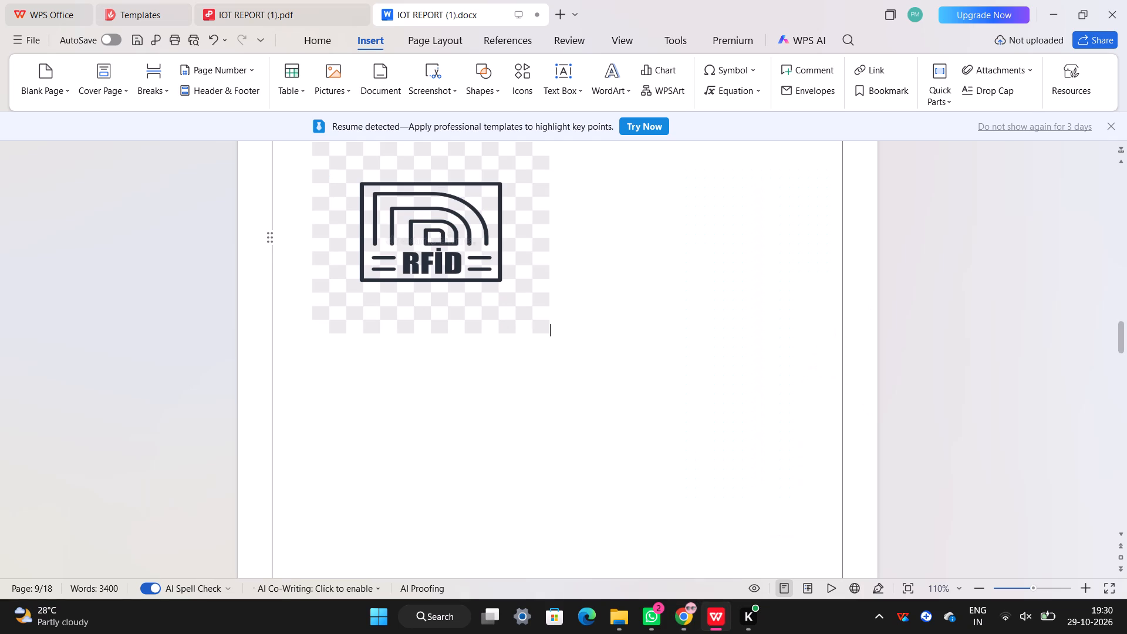
right_click(634, 440)
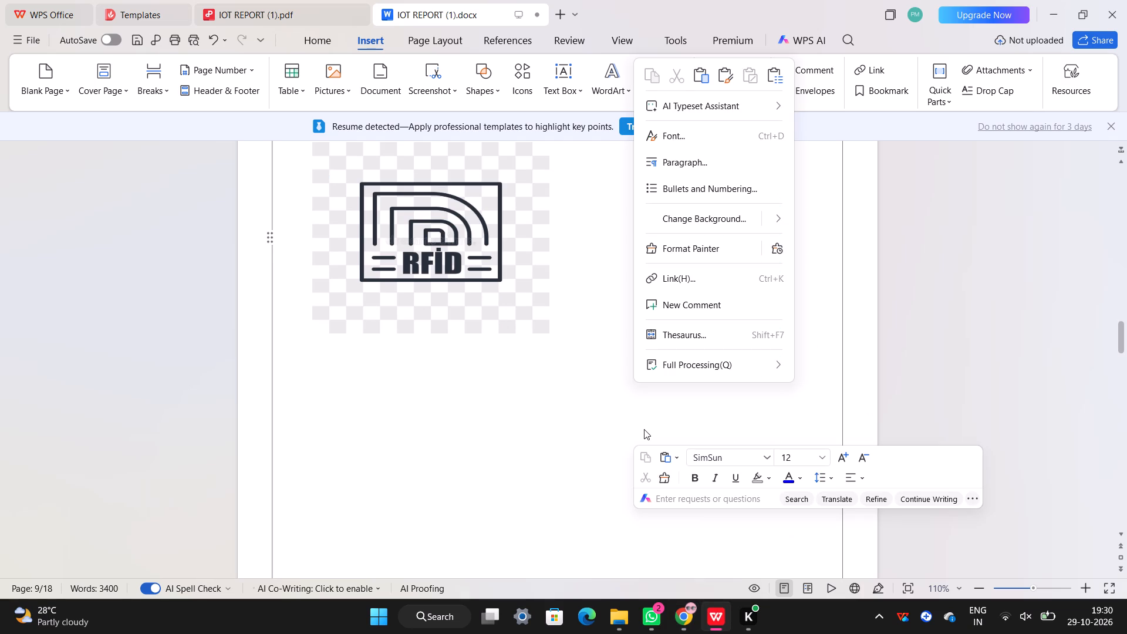
key(ctrl+v)
key(ctrl+v)
click(552, 396)
key(ctrl+v)
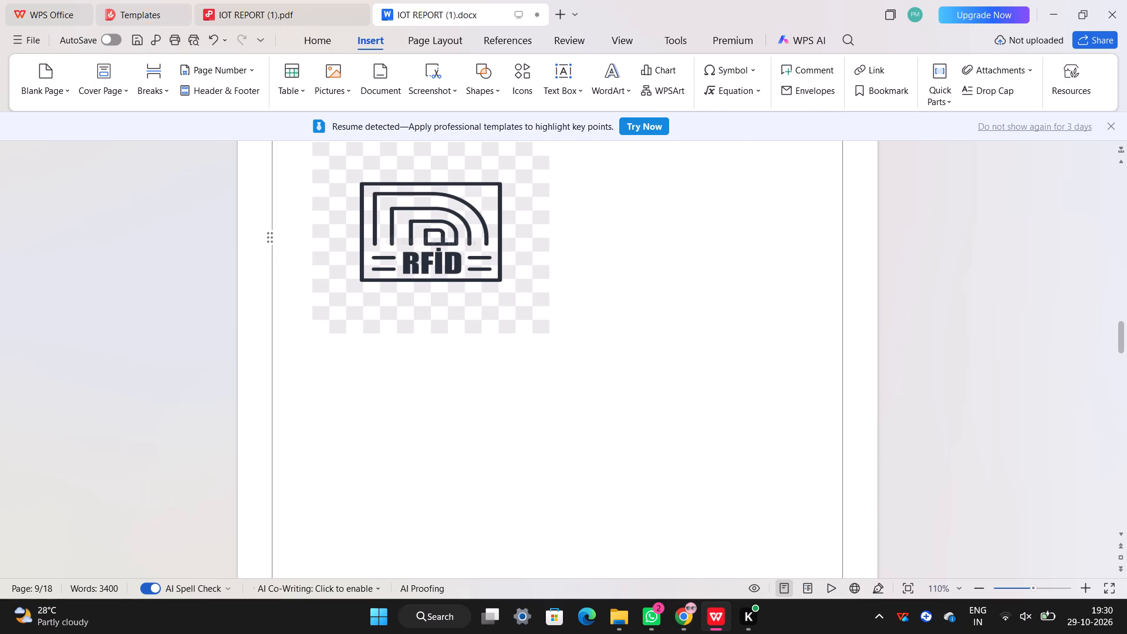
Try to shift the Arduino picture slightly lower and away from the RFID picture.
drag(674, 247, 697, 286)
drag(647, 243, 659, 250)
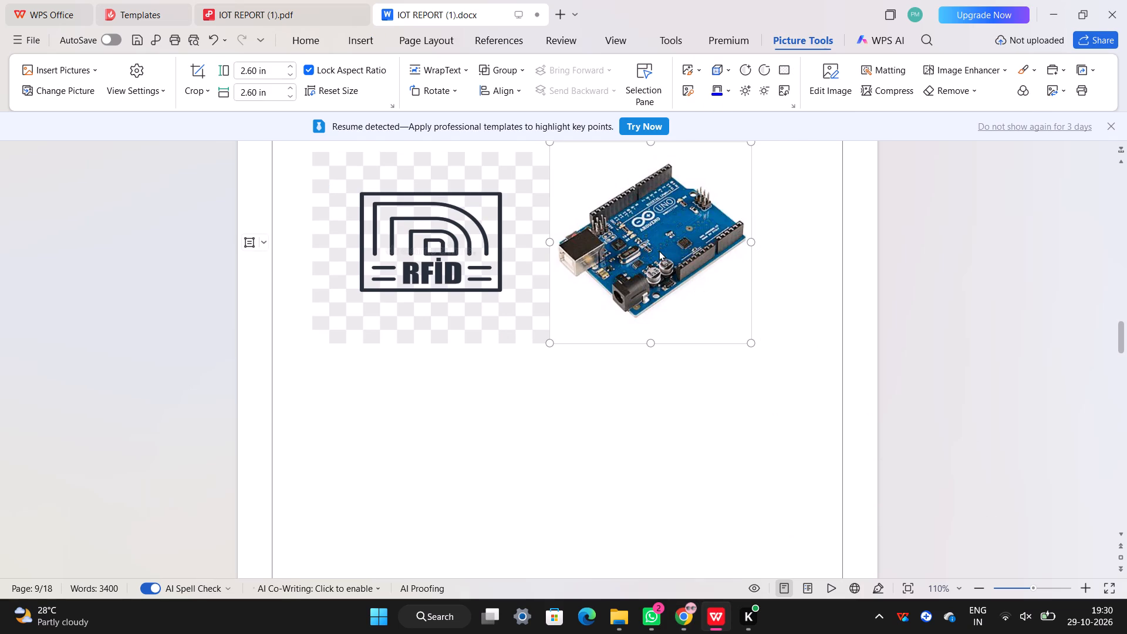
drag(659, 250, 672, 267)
Resize the Arduino picture upright to about 2.62 in high and stretch it slightly wider toward the page border.
scroll(669, 187, up, 1)
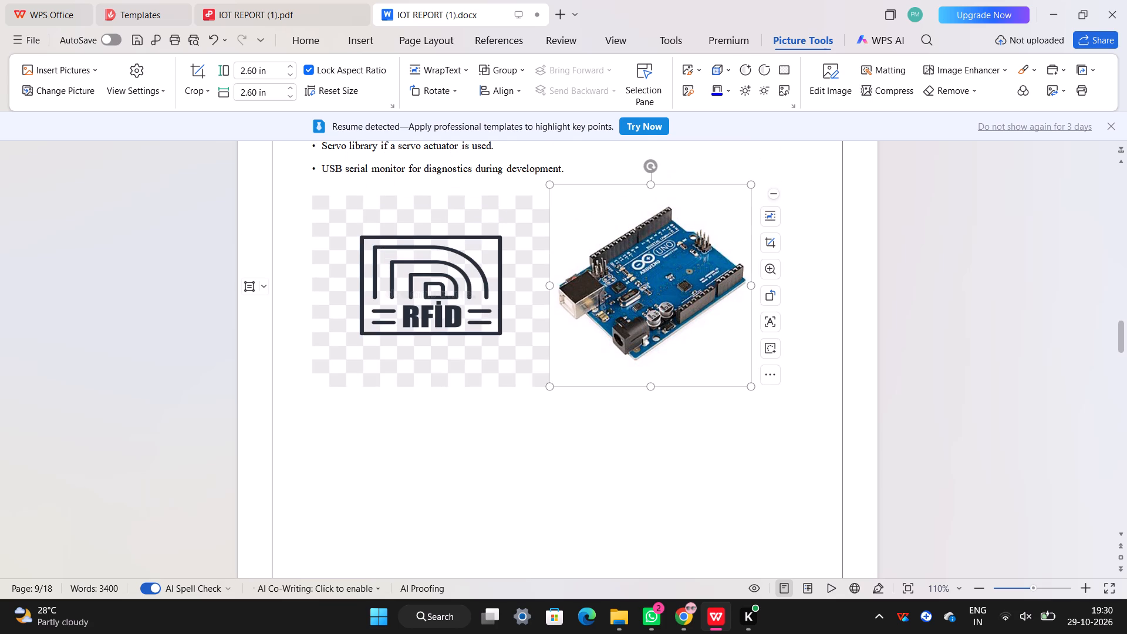
drag(652, 183, 682, 468)
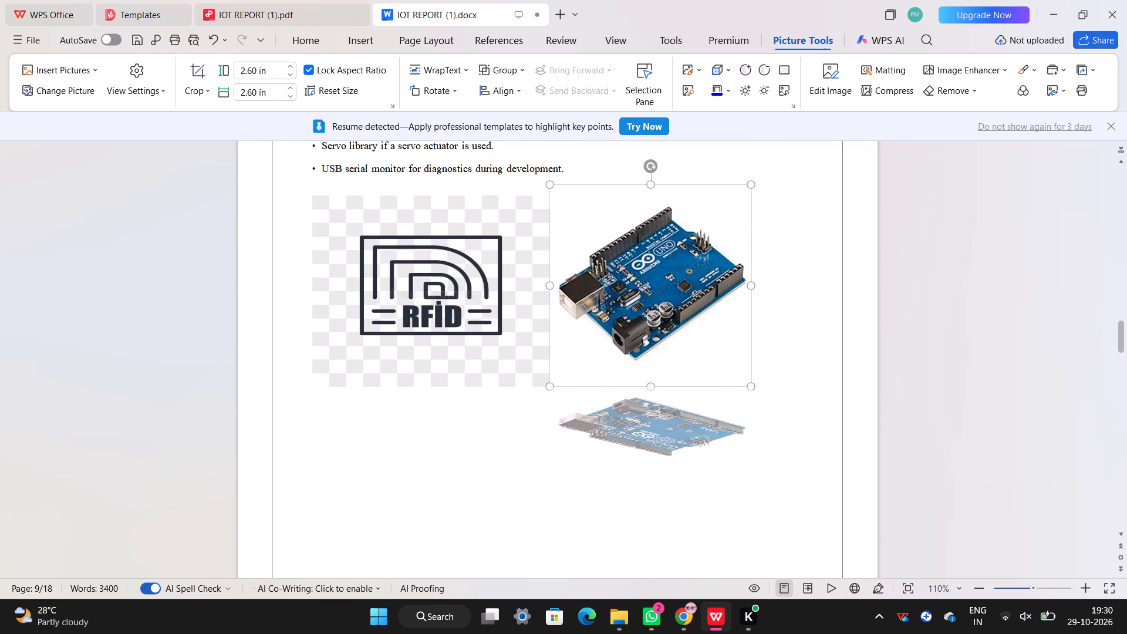
drag(682, 468, 686, 563)
scroll(700, 410, down, 1)
scroll(698, 394, up, 2)
drag(652, 420, 670, 173)
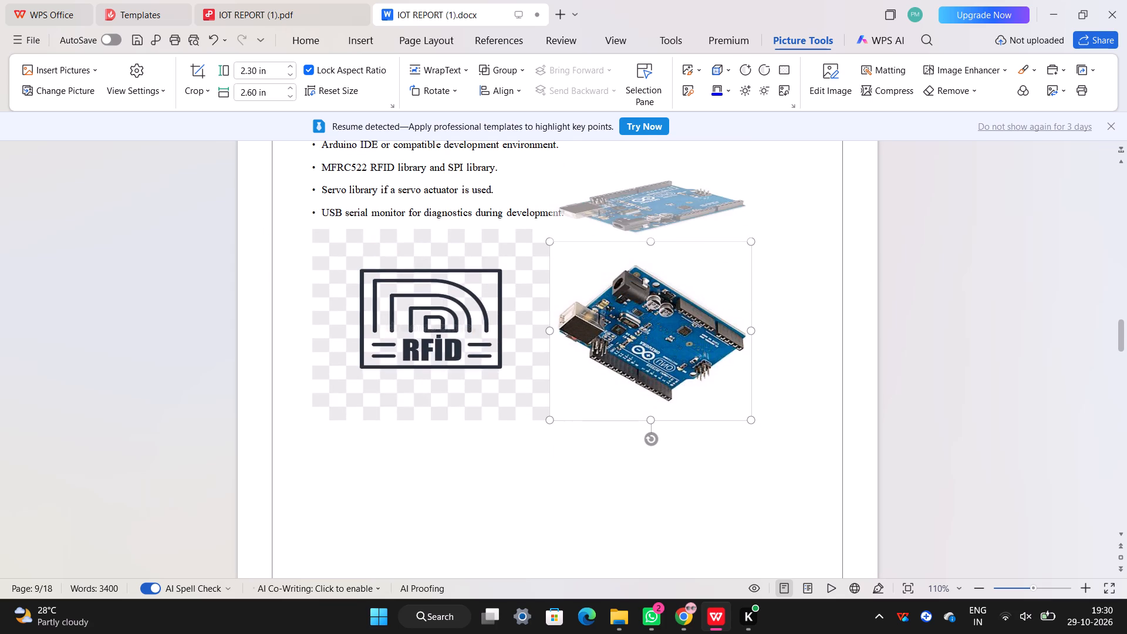
drag(670, 173, 672, 162)
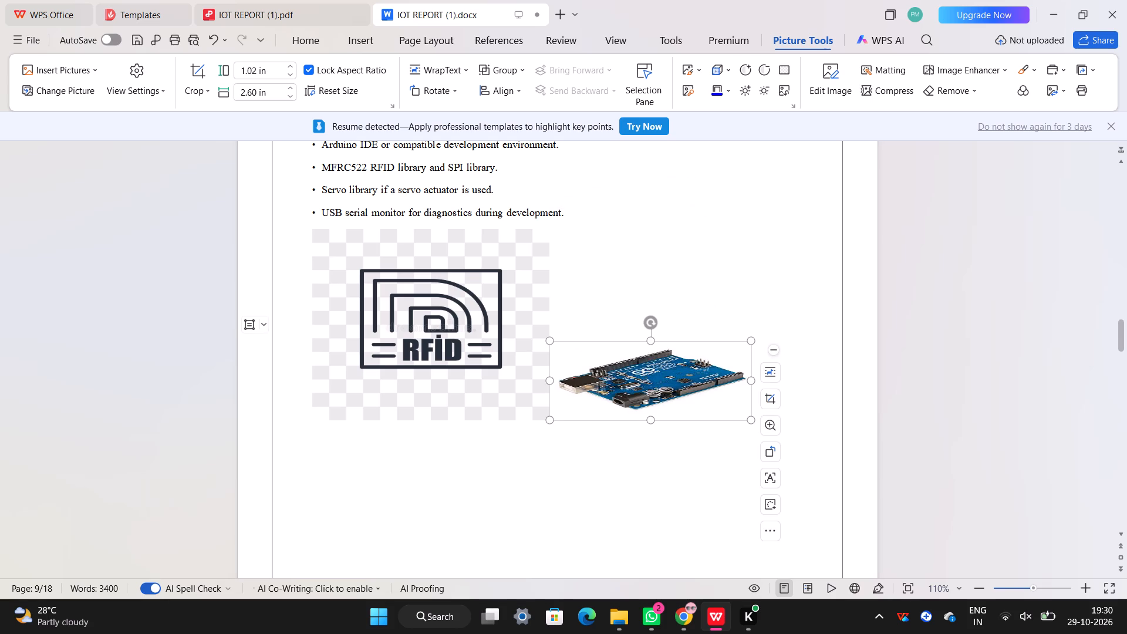
drag(650, 420, 656, 544)
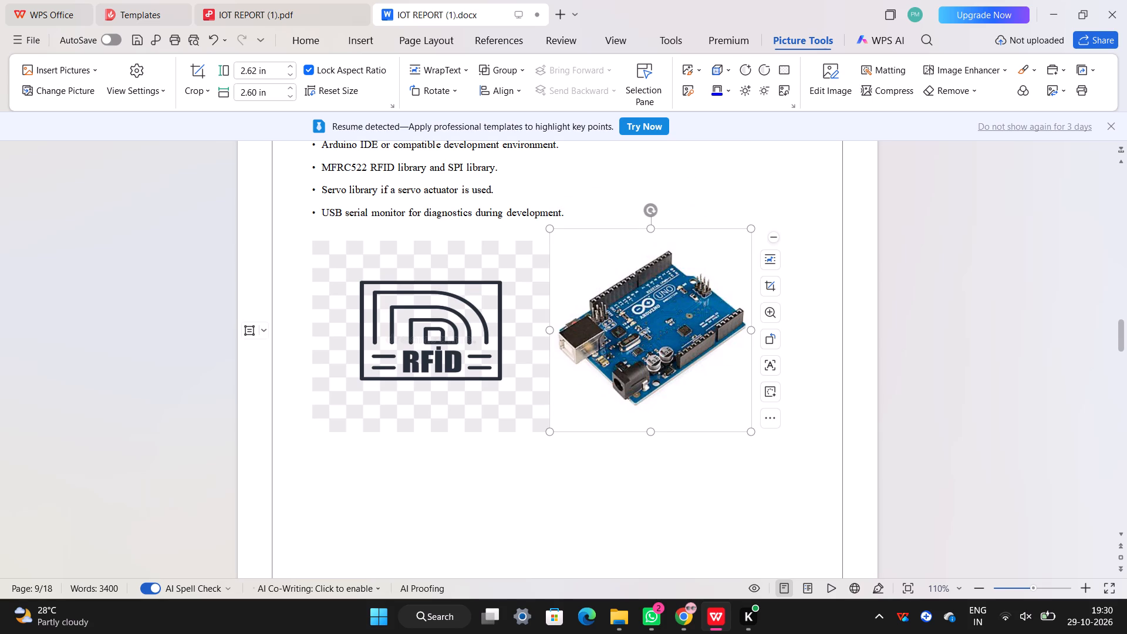
drag(750, 333, 796, 345)
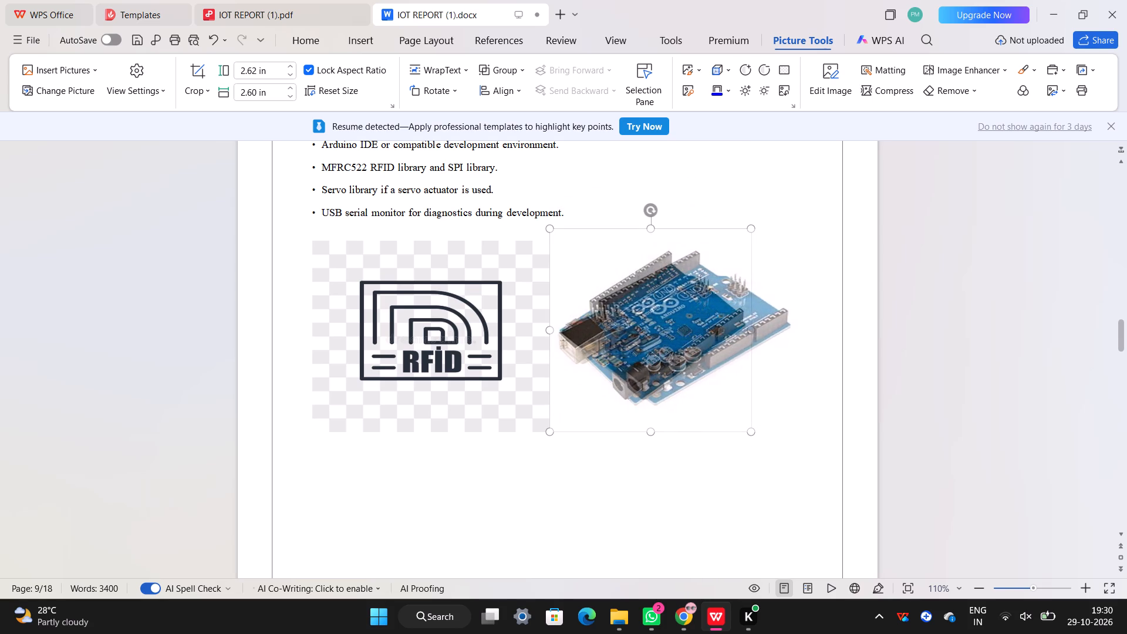
drag(796, 345, 789, 345)
click(943, 352)
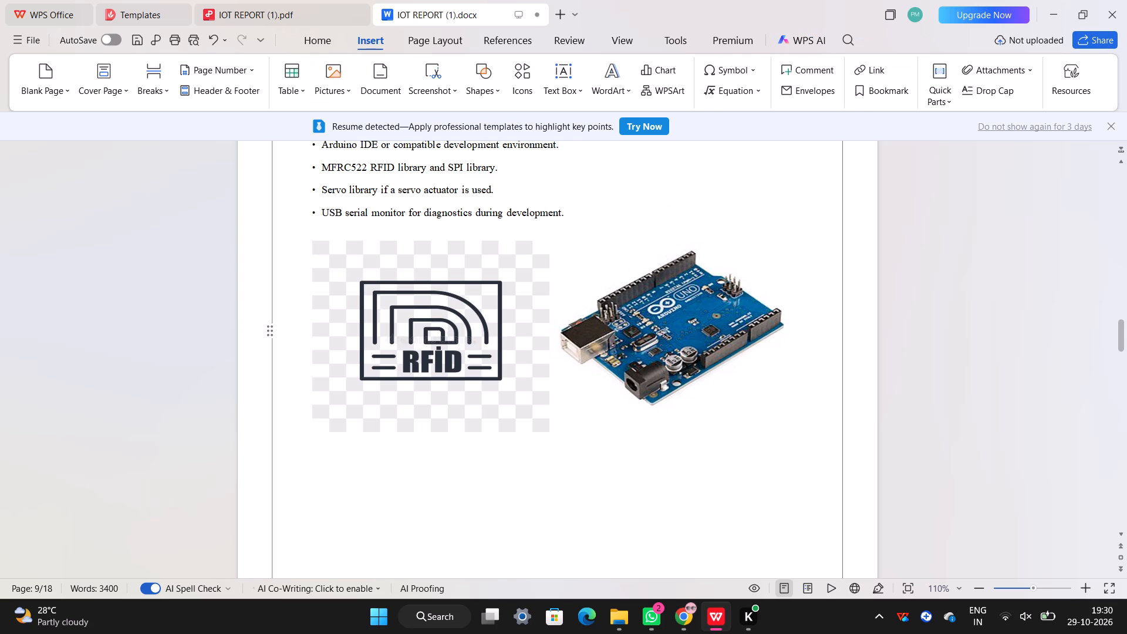
Place the text cursor in the blank area after the note below the Example connection table.
scroll(585, 406, up, 4)
scroll(584, 406, down, 14)
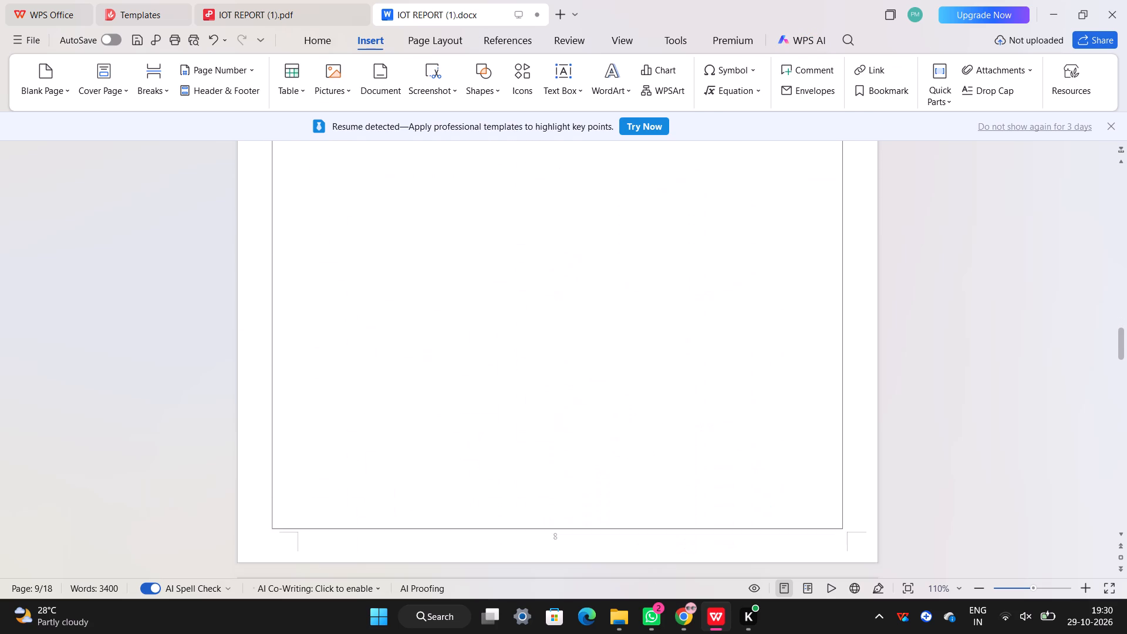
scroll(582, 407, down, 11)
scroll(575, 414, down, 20)
scroll(575, 414, down, 5)
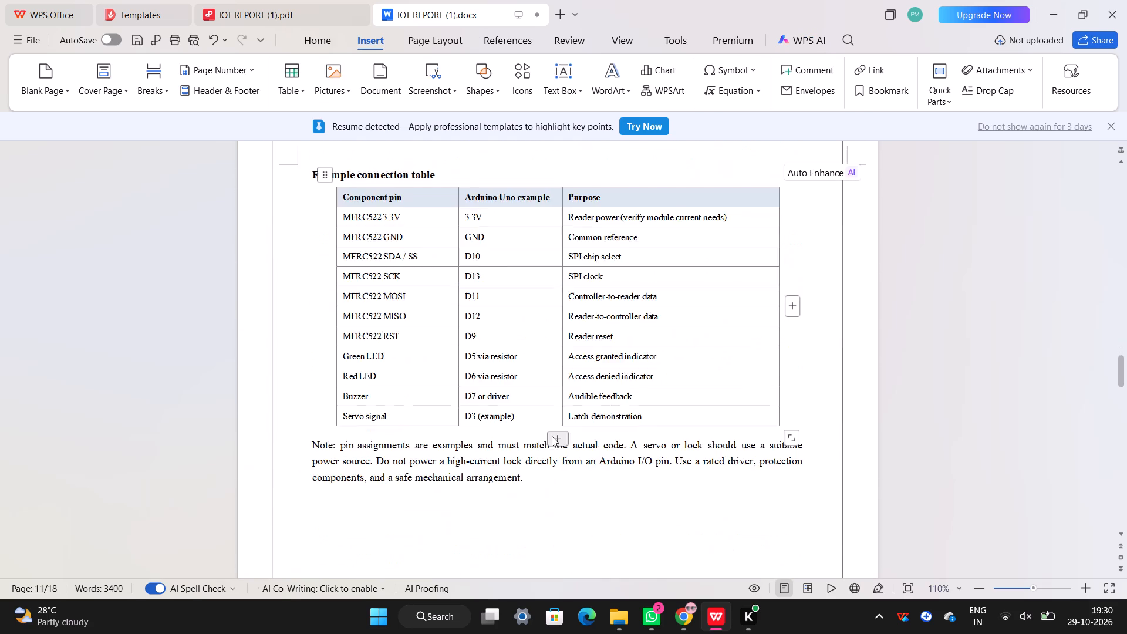
scroll(552, 436, down, 10)
scroll(544, 436, up, 4)
click(518, 413)
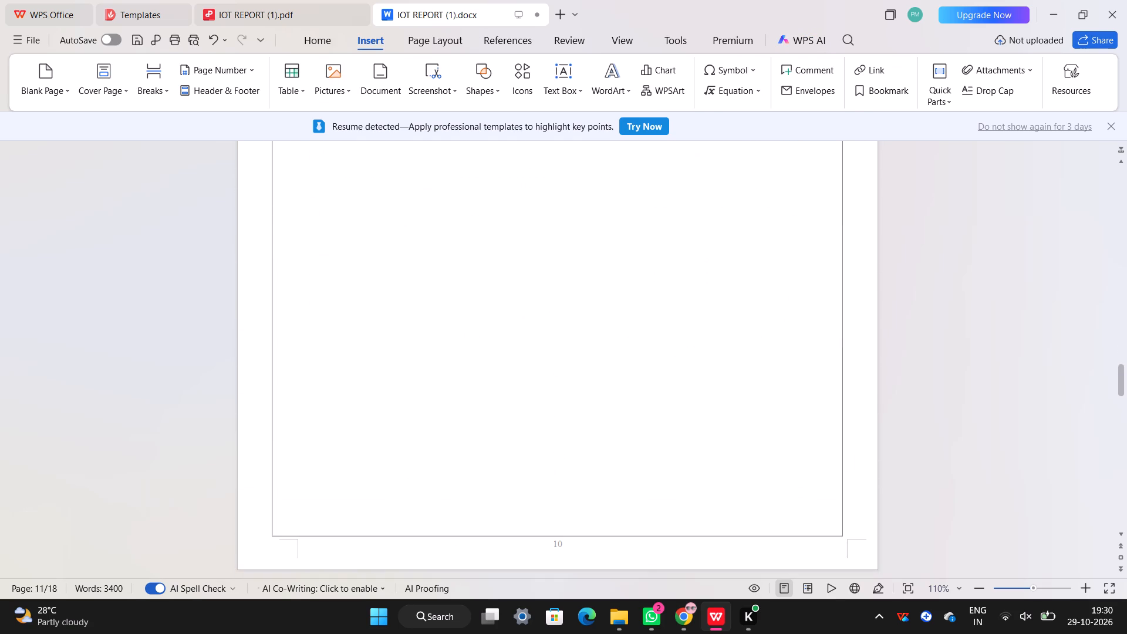
Switch to Chrome and search Google Images for "smart access system".
click(690, 611)
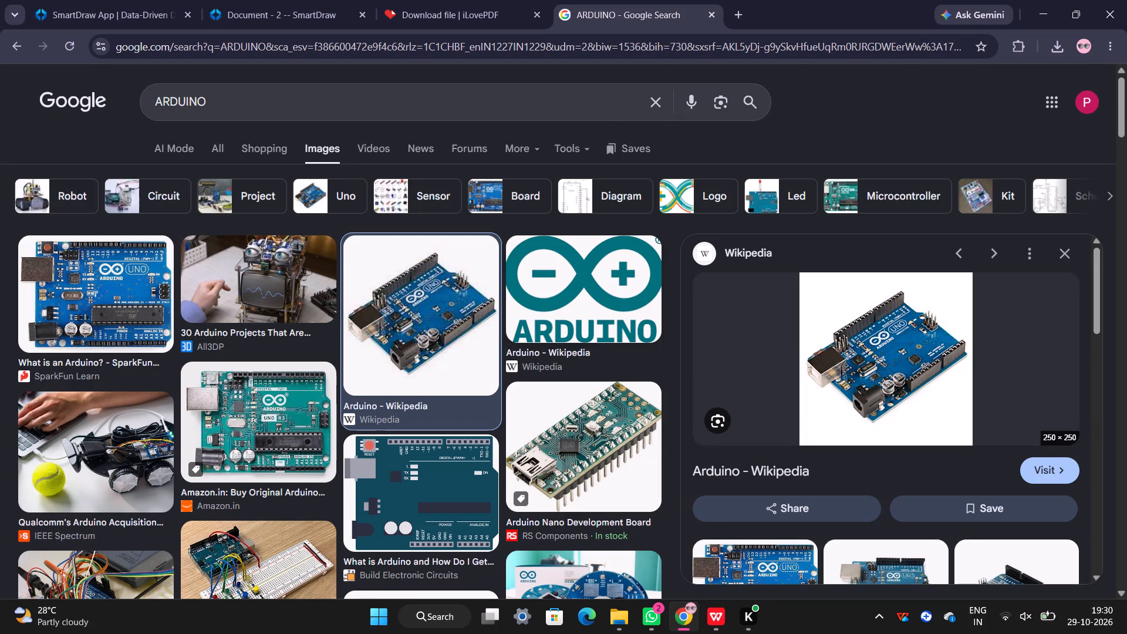
click(654, 99)
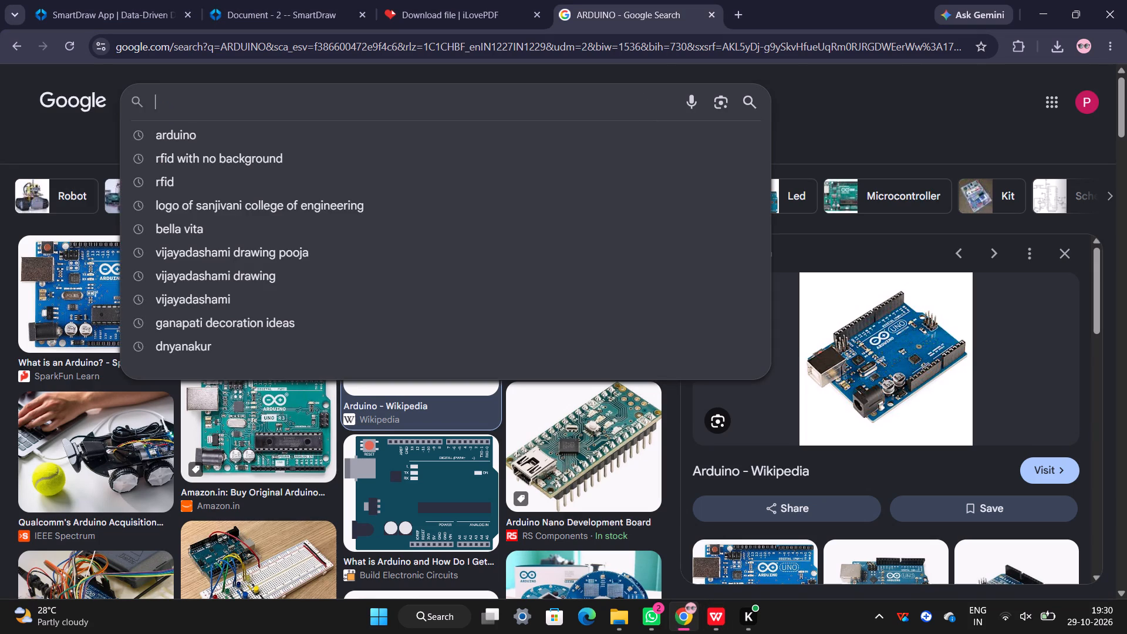
text(smart access)
key(space)
key(s)
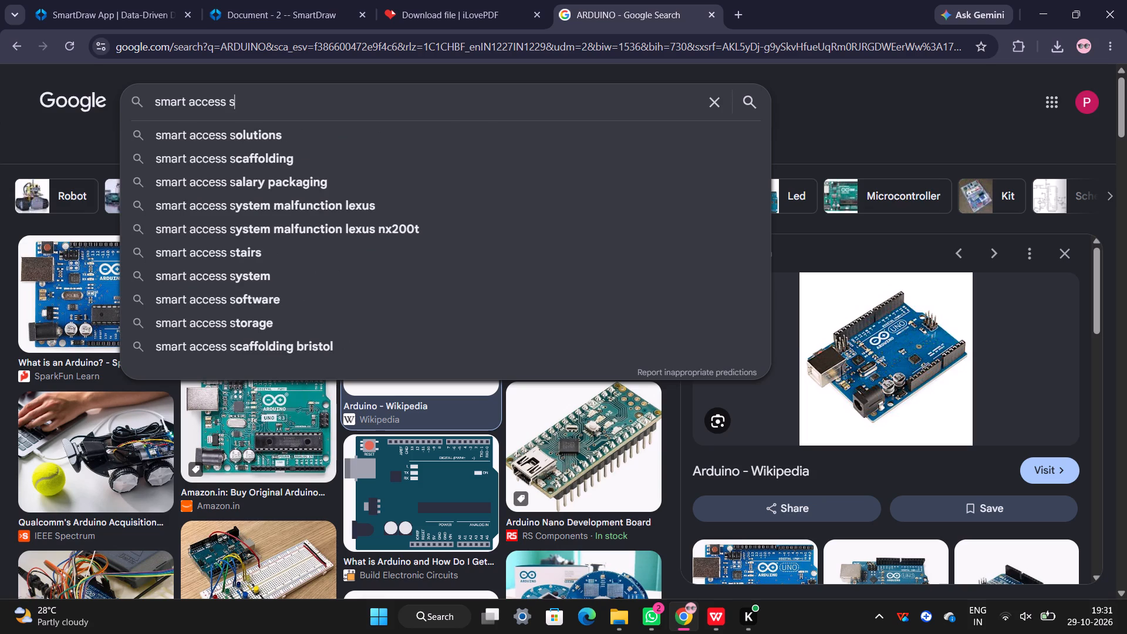
text(ystem)
key(Return)
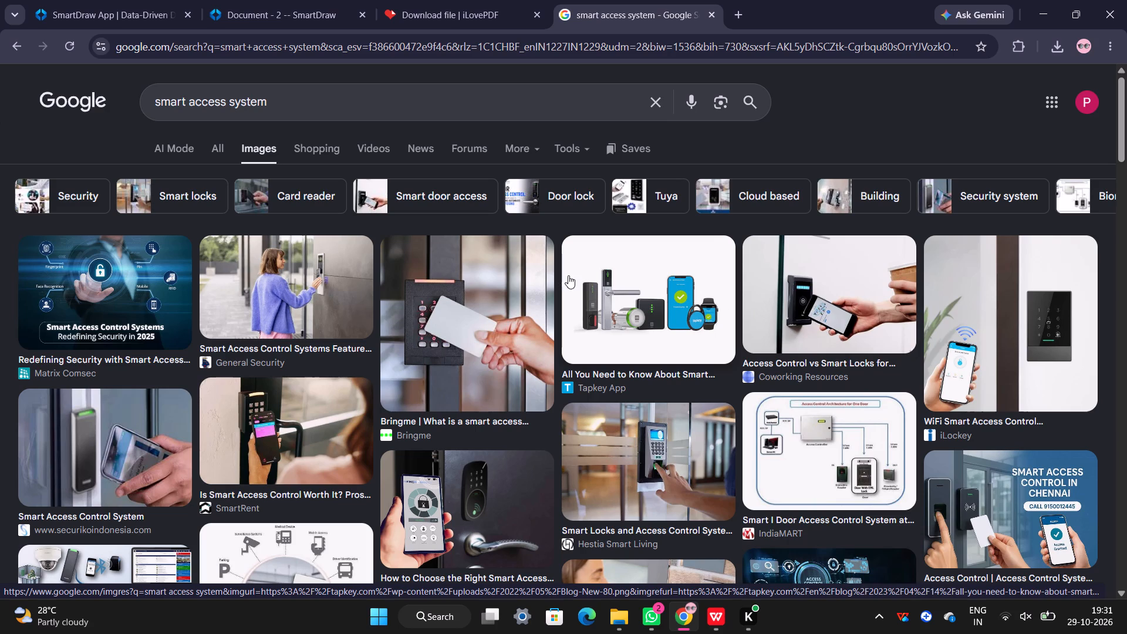
Refine the image search to "smart access system using rfid" and copy Cykeo's illustration of a card at a door reader.
click(403, 80)
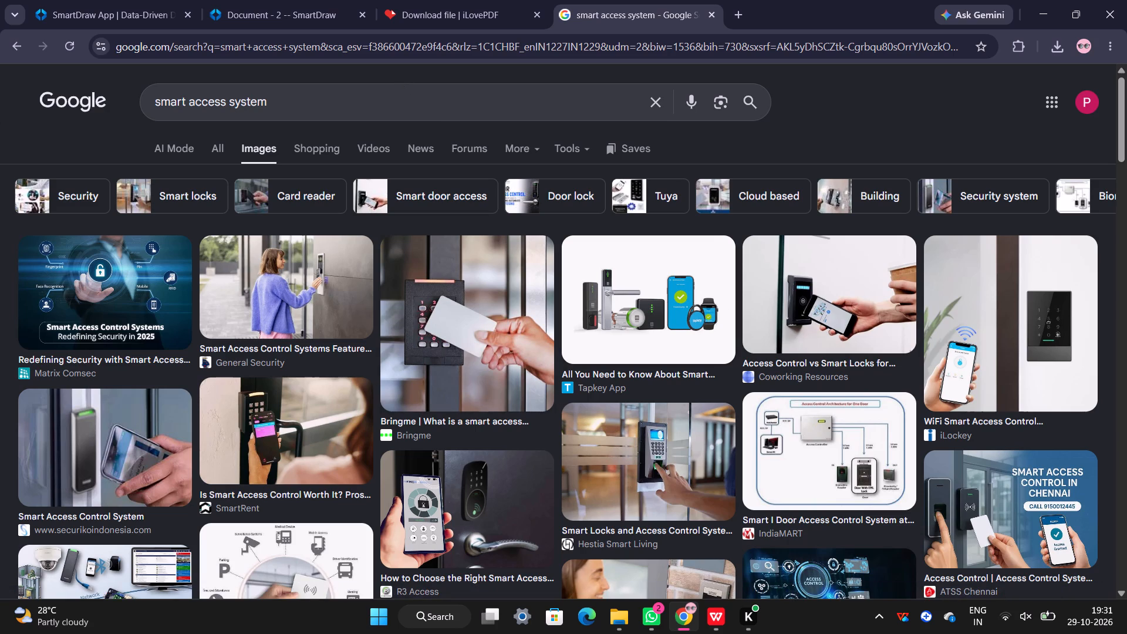
click(392, 99)
key(space)
text(using rfid)
key(Return)
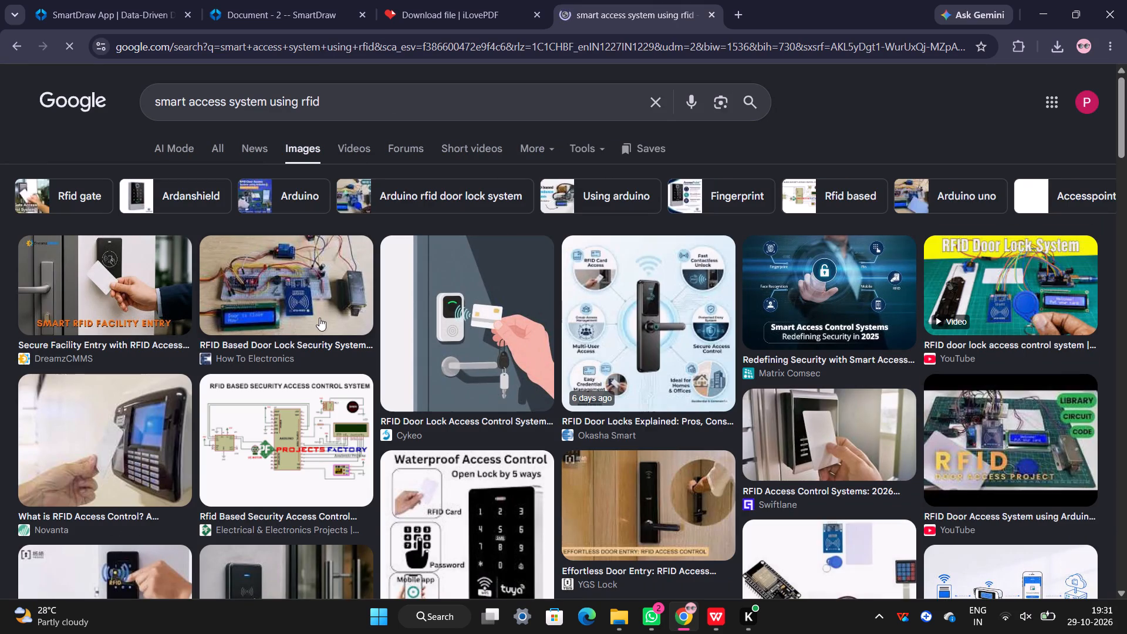
click(463, 322)
right_click(839, 356)
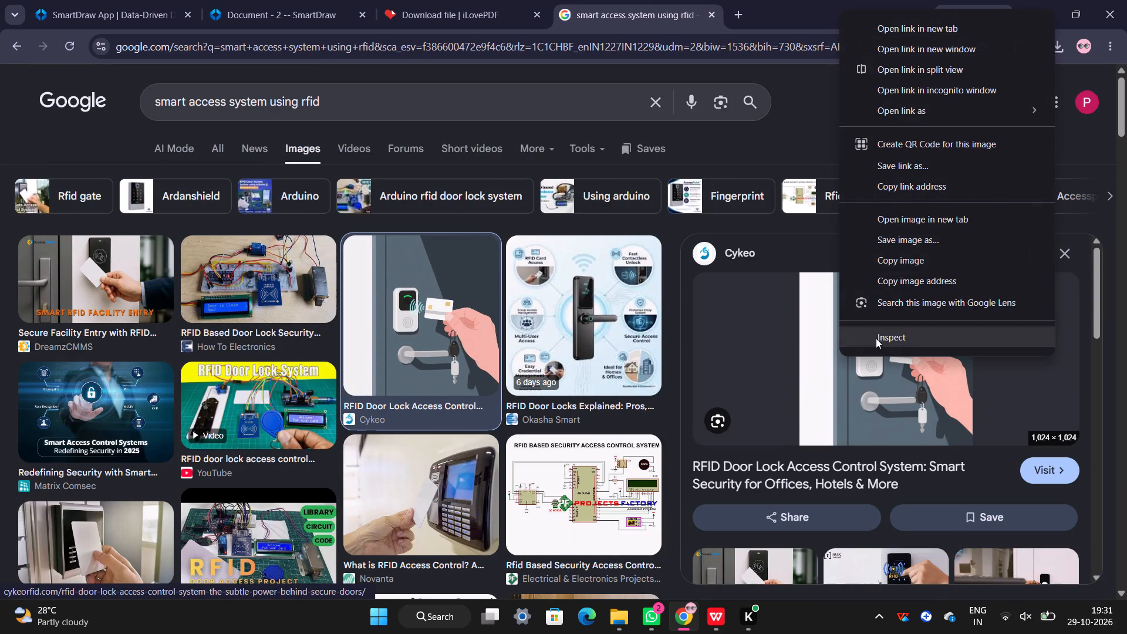
click(900, 259)
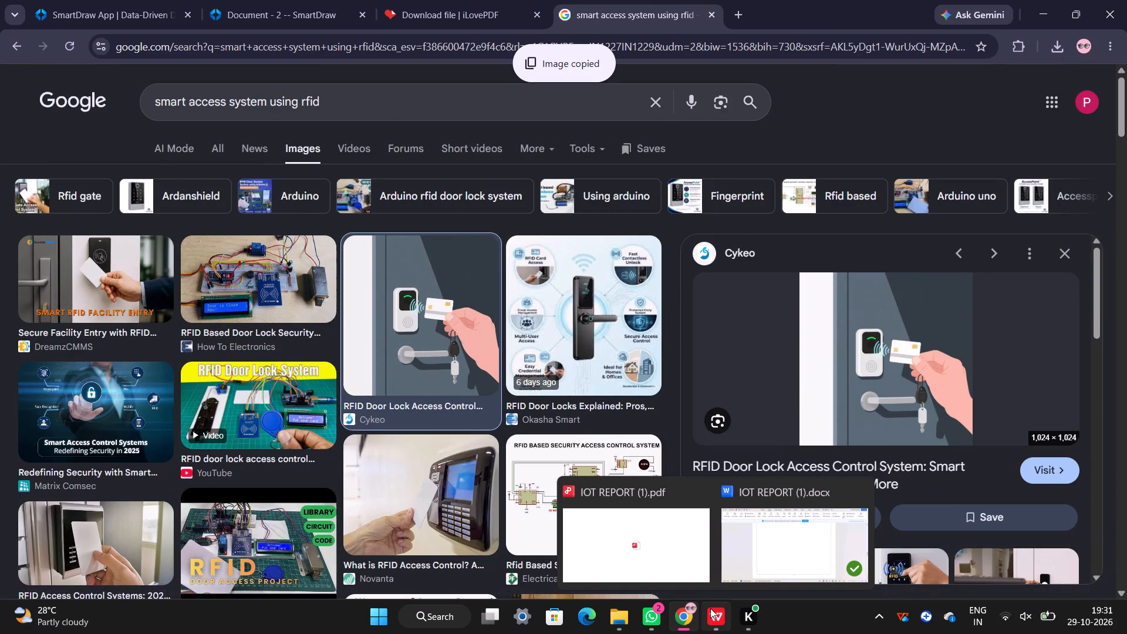
Paste the Cykeo RFID door lock illustration into the IOT REPORT document in WPS Office, after the connection table's note.
click(710, 609)
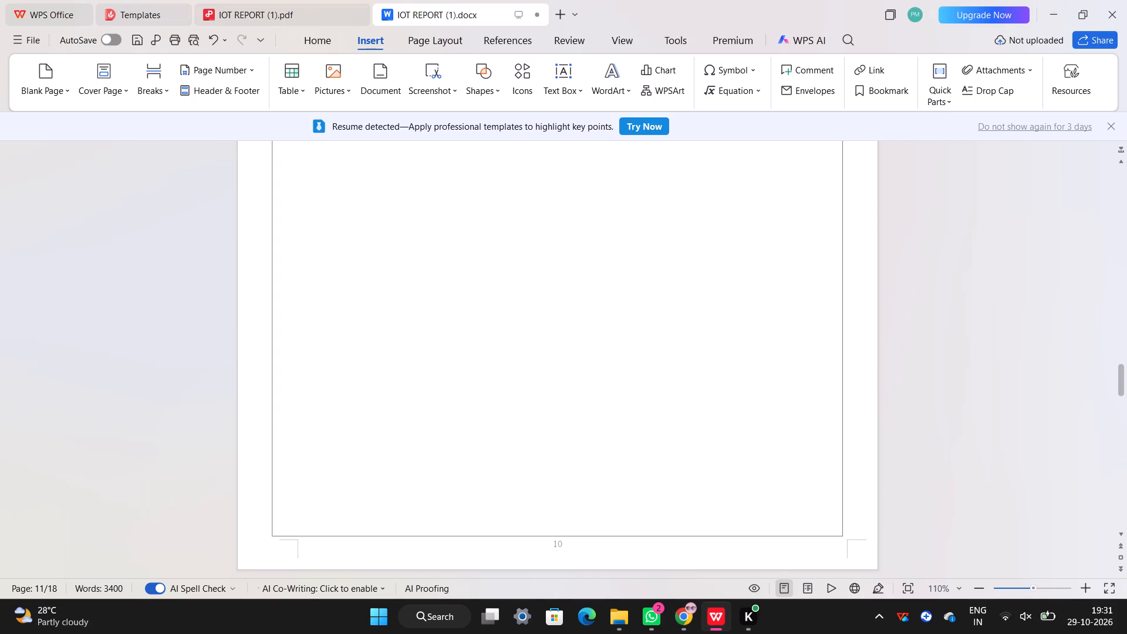
right_click(501, 314)
click(818, 248)
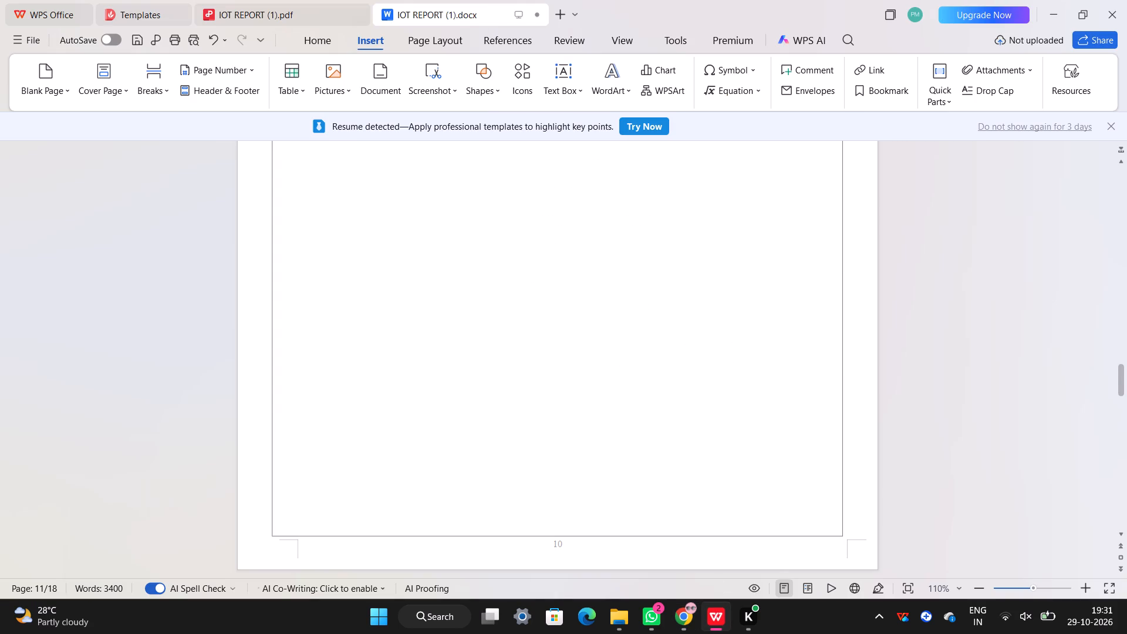
click(565, 291)
key(ctrl+v)
scroll(546, 321, up, 7)
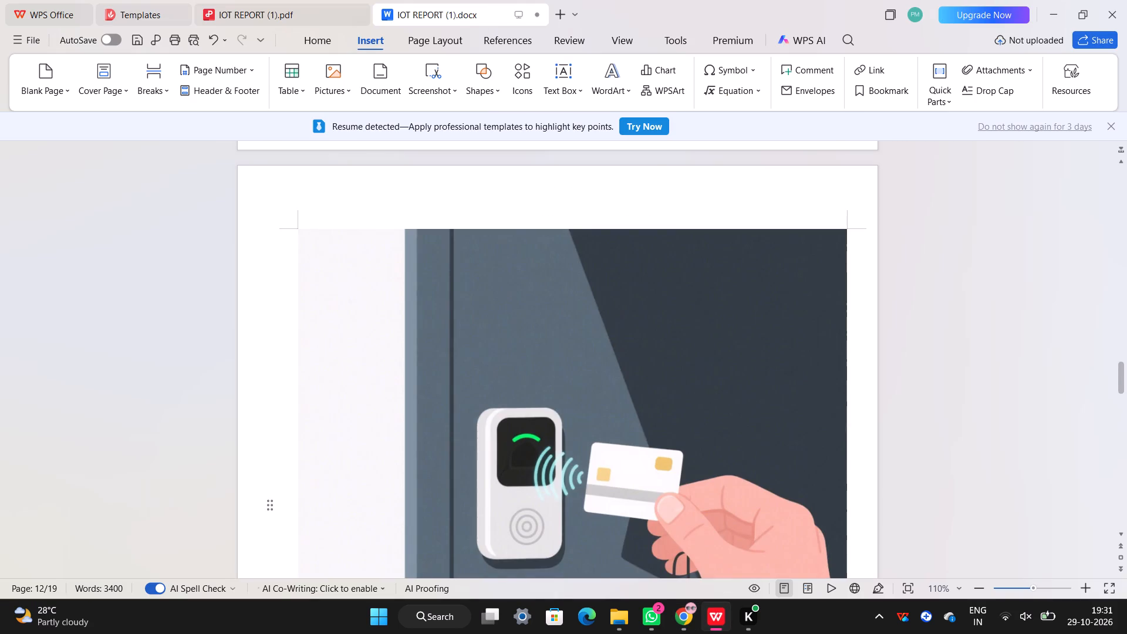
Reduce the height of the Cykeo RFID door lock picture to about 3.94 in, keeping its width.
click(558, 307)
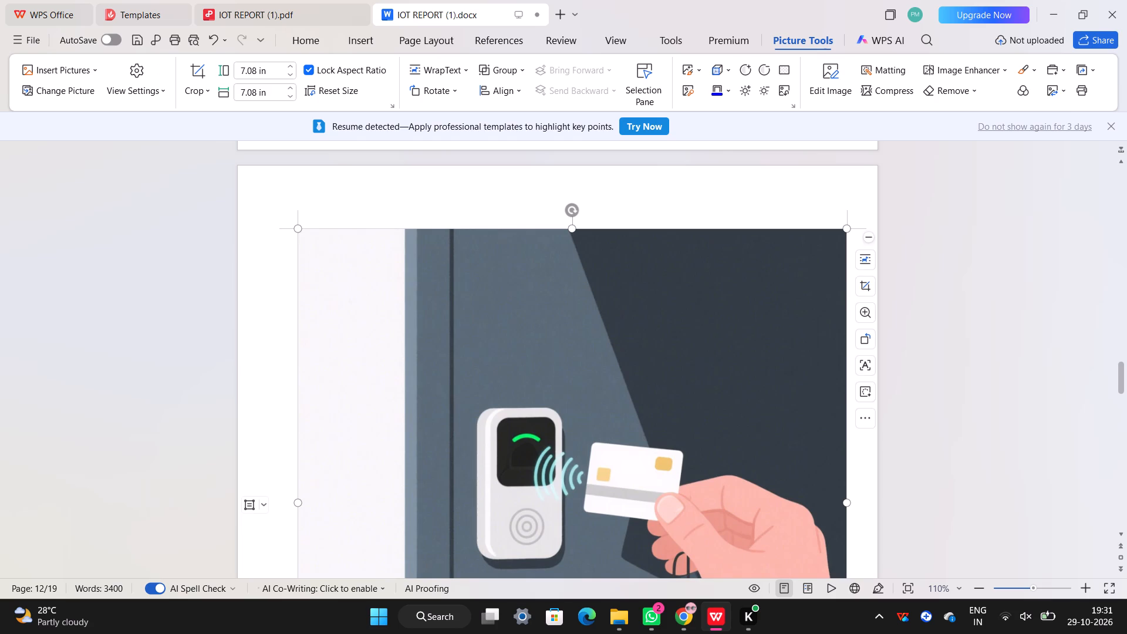
drag(572, 227, 570, 471)
Look through the report's pages to check the layout around the resized picture and in the other chapters.
scroll(619, 361, down, 6)
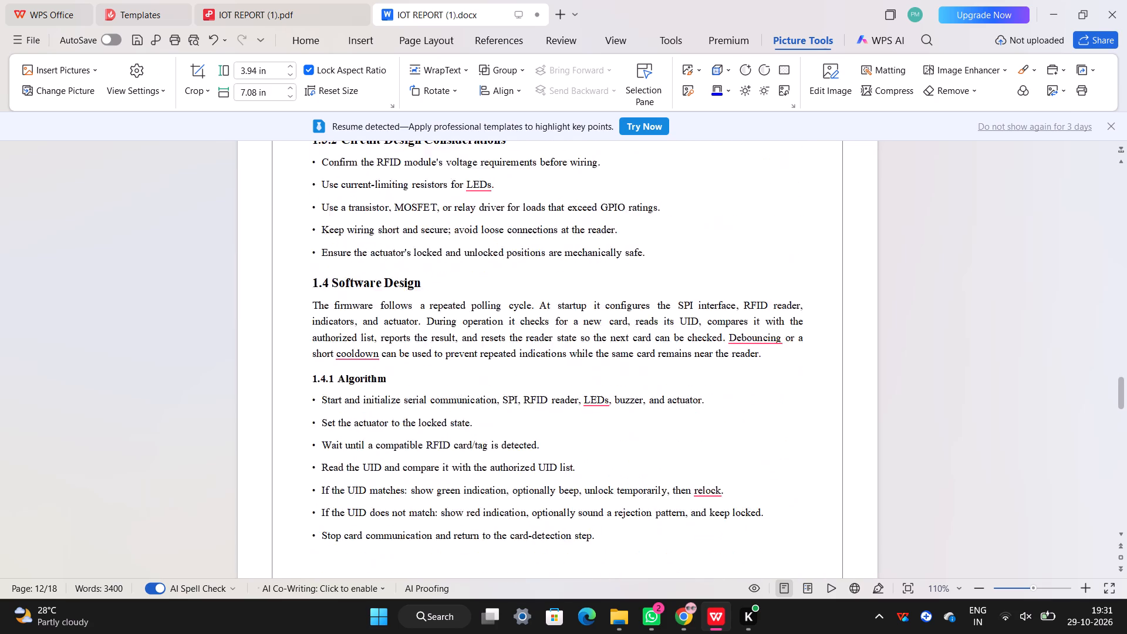
scroll(599, 353, down, 20)
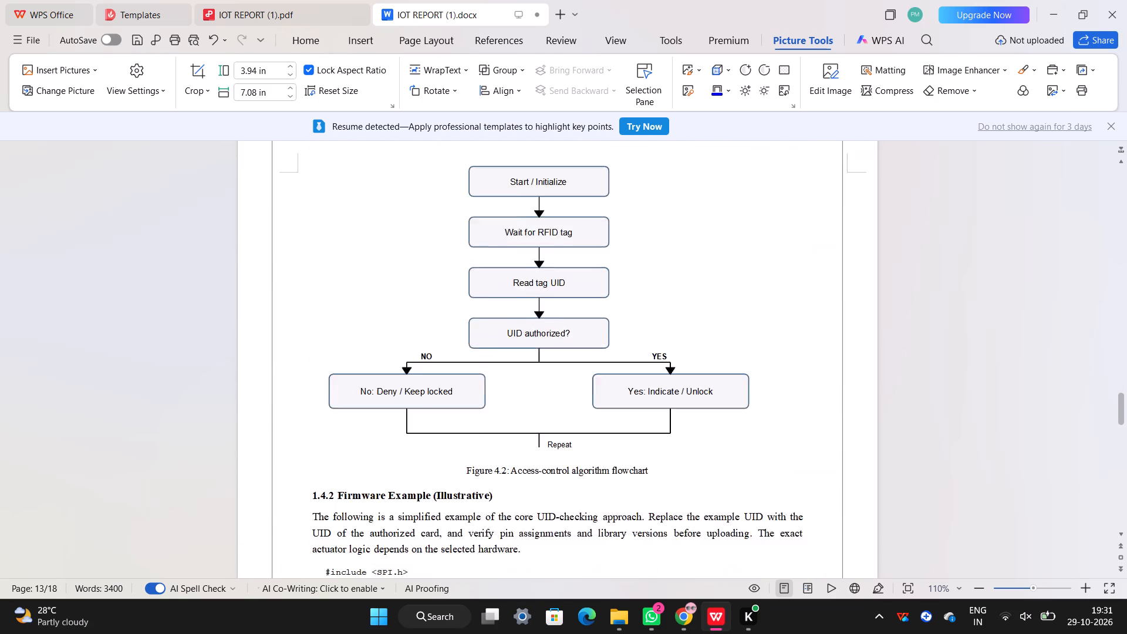
scroll(582, 353, down, 18)
scroll(575, 361, down, 13)
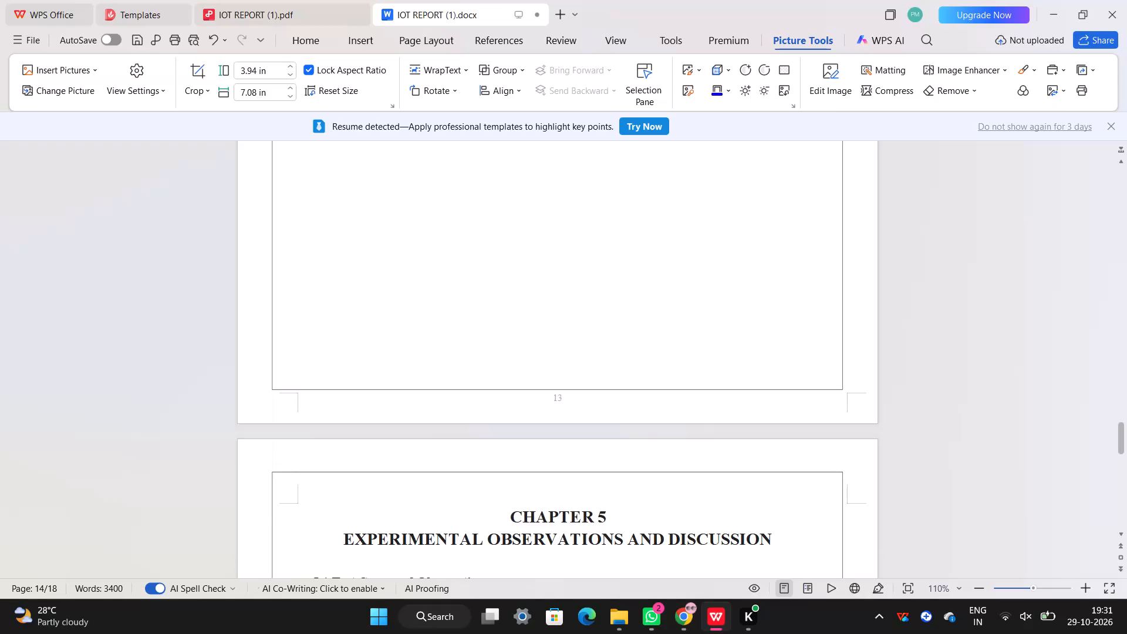
scroll(575, 358, up, 13)
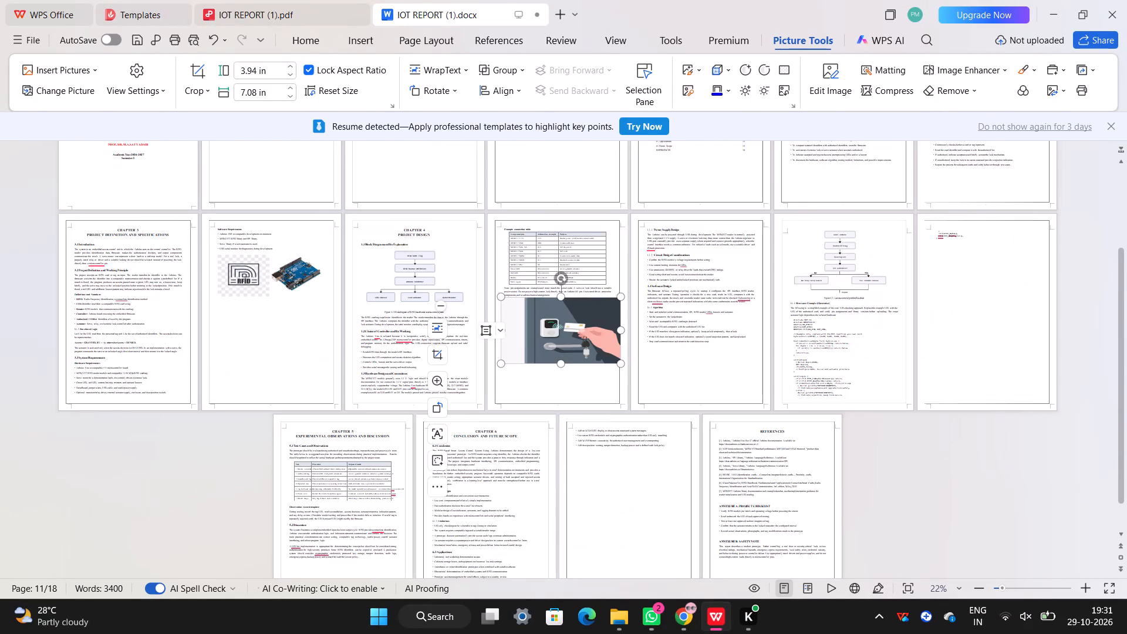
scroll(625, 278, down, 1)
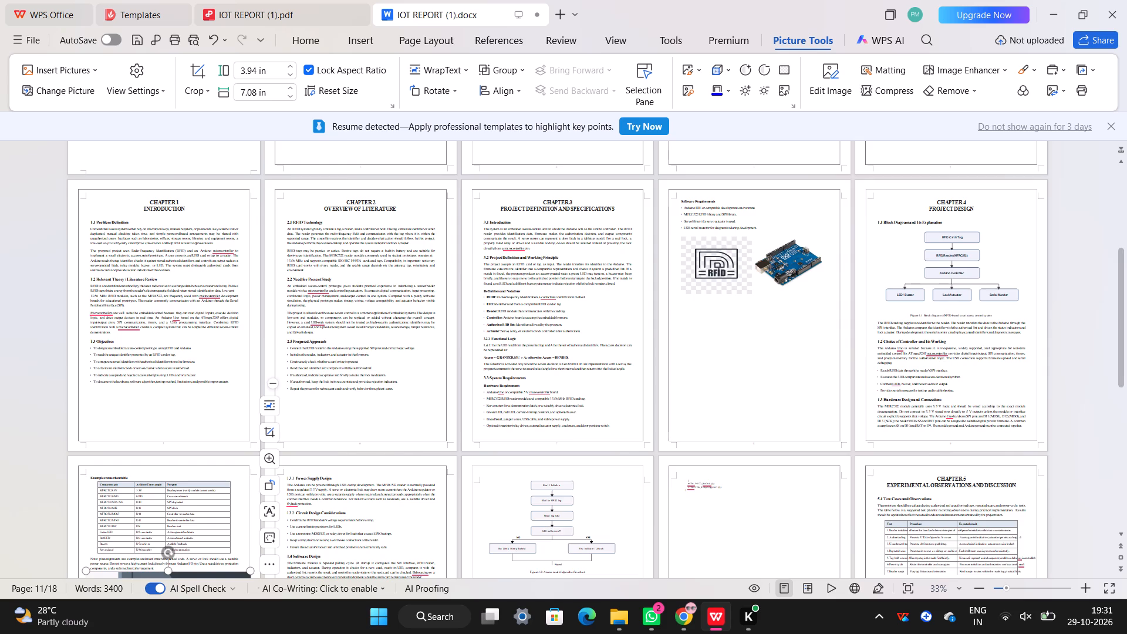
scroll(625, 278, down, 1)
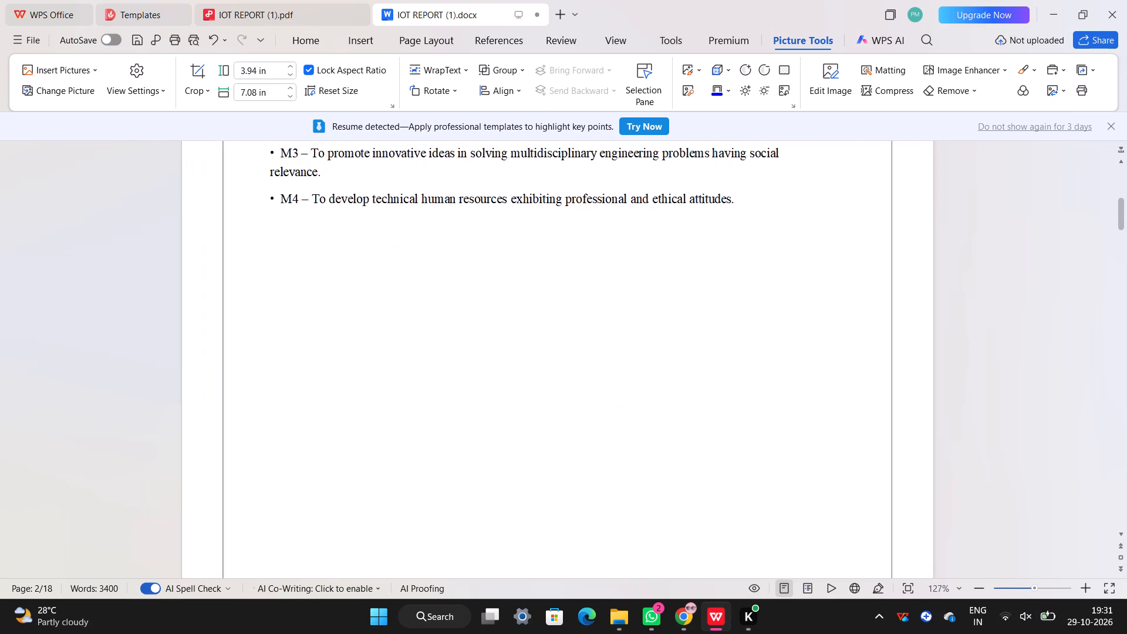
scroll(626, 255, down, 20)
scroll(626, 255, down, 13)
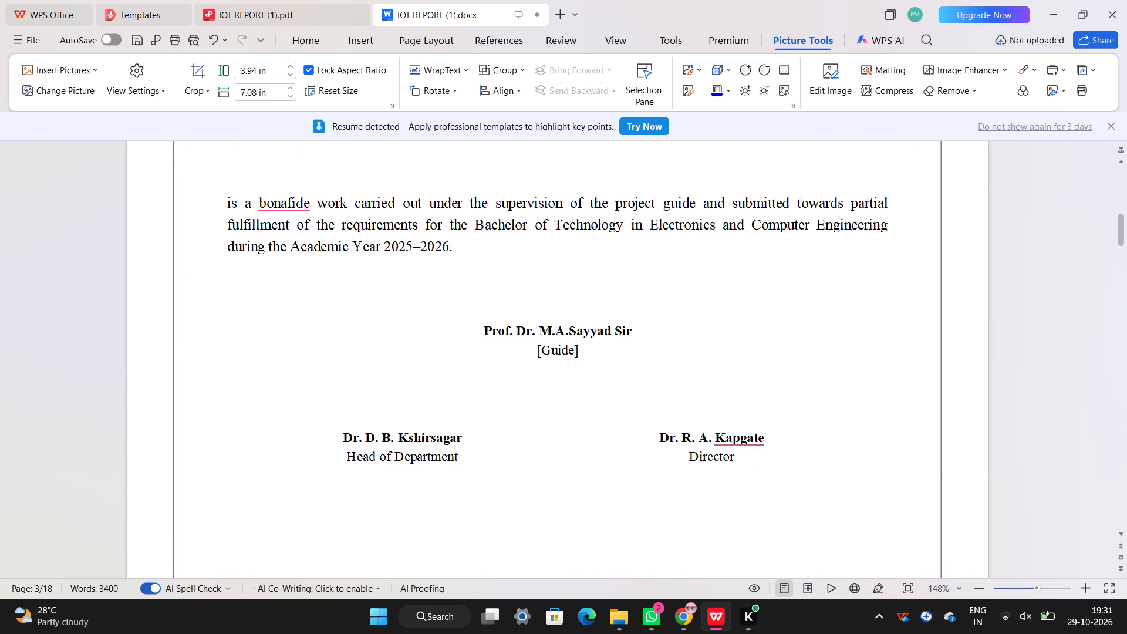
scroll(625, 258, down, 20)
scroll(625, 258, down, 2)
Shrink the RFID door lock picture below the connection table's note proportionally to about 2.03 in high and 3.65 in wide.
drag(1122, 237, 1125, 329)
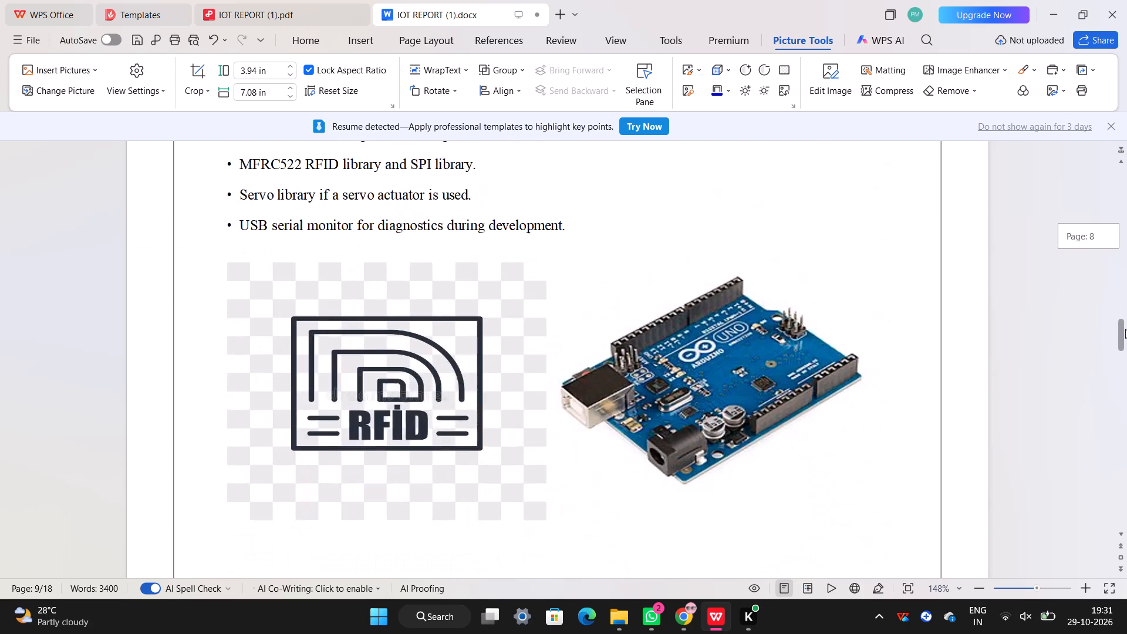
drag(1125, 329, 1121, 367)
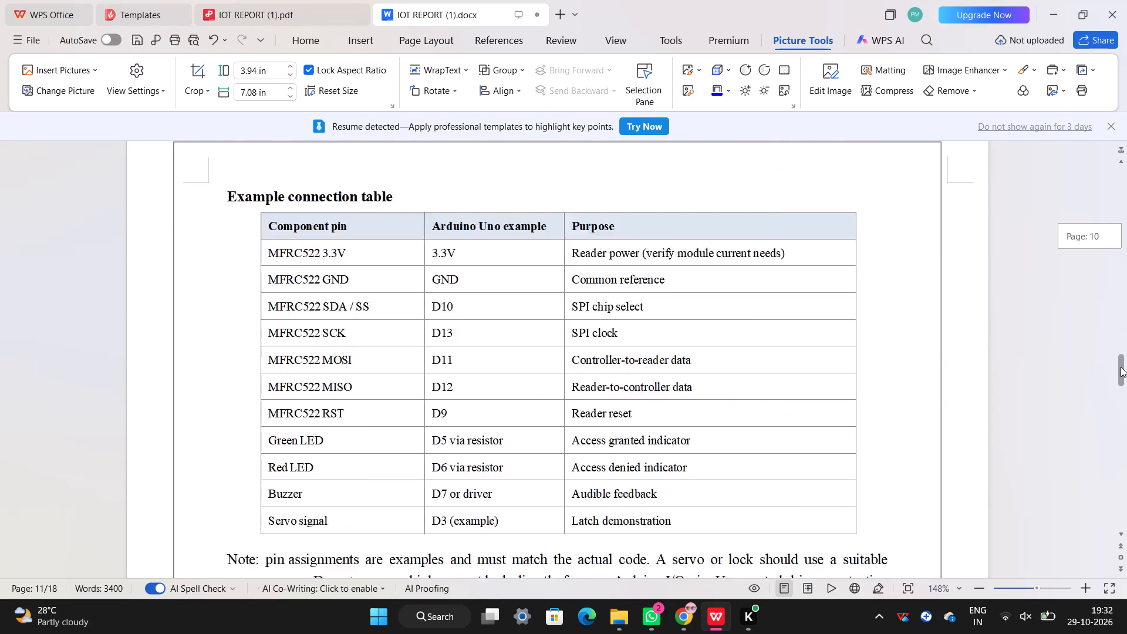
drag(1121, 367, 1121, 368)
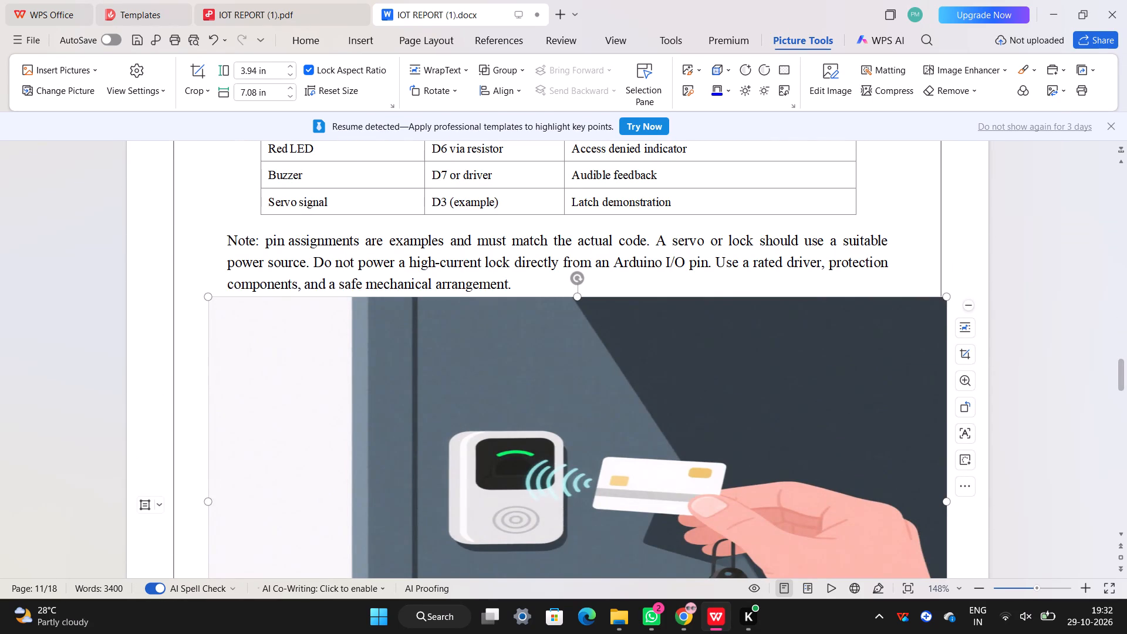
drag(947, 296, 714, 413)
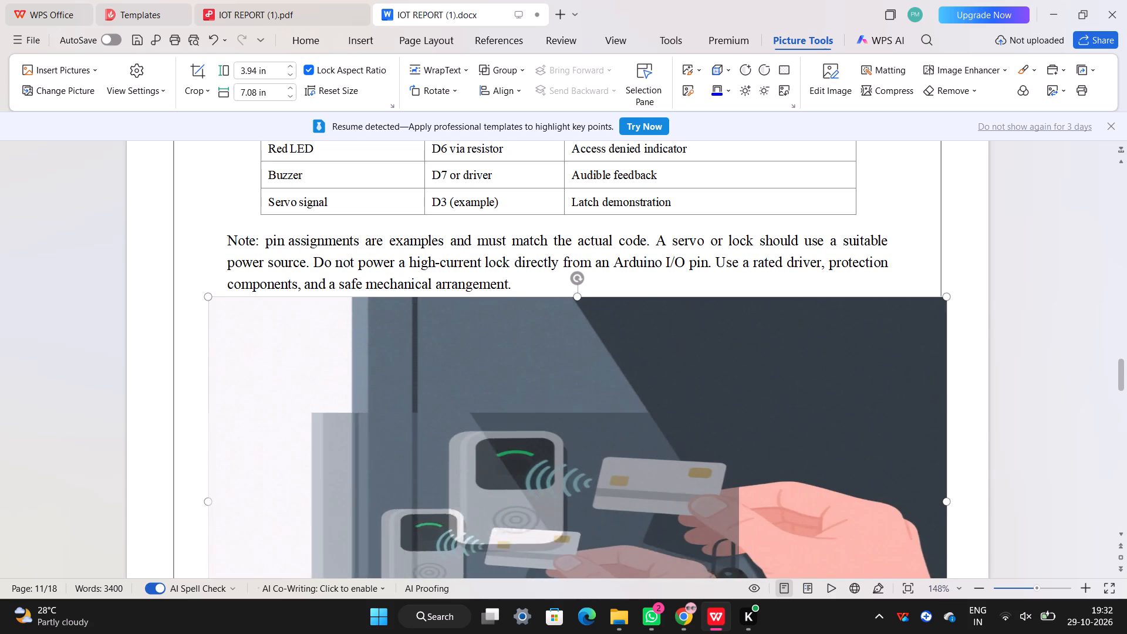
drag(714, 413, 686, 423)
scroll(713, 379, down, 2)
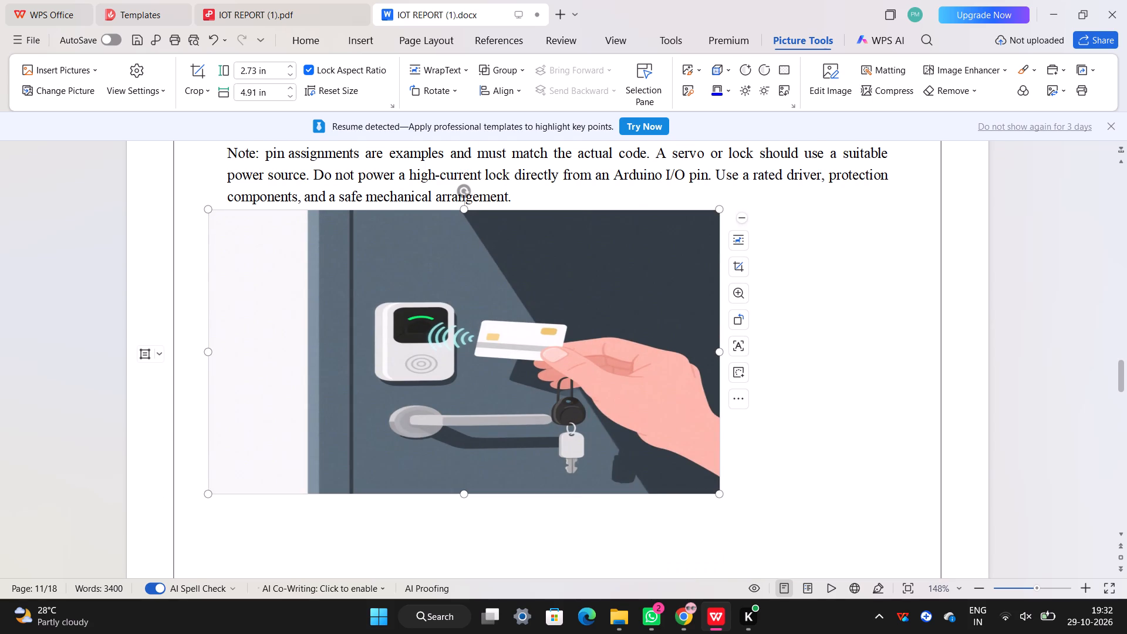
click(721, 205)
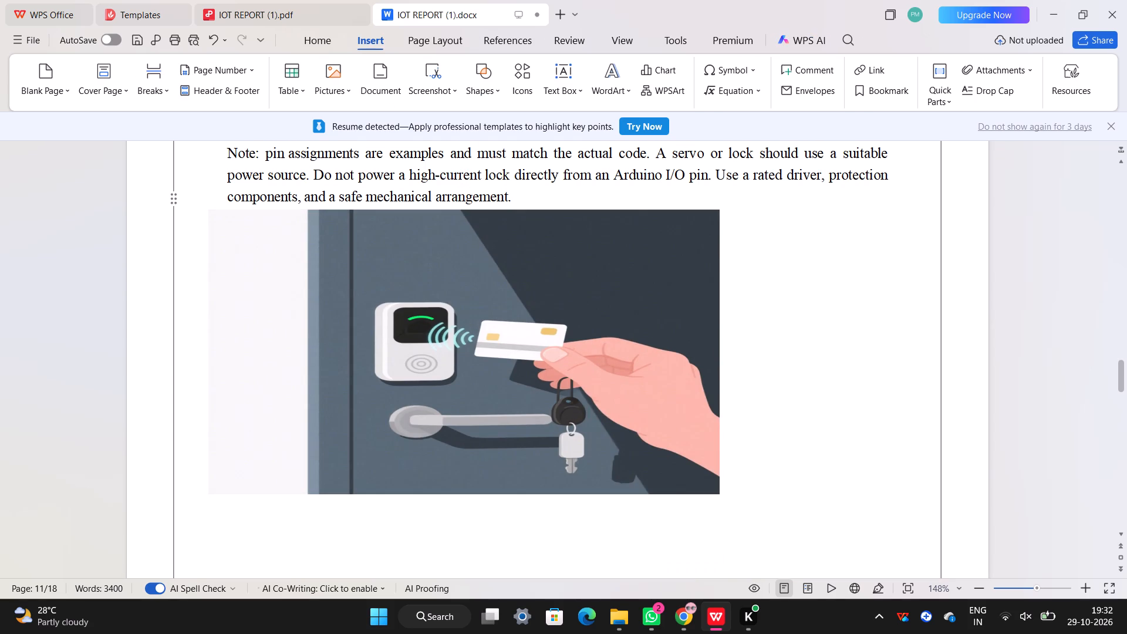
click(708, 220)
drag(719, 211, 609, 329)
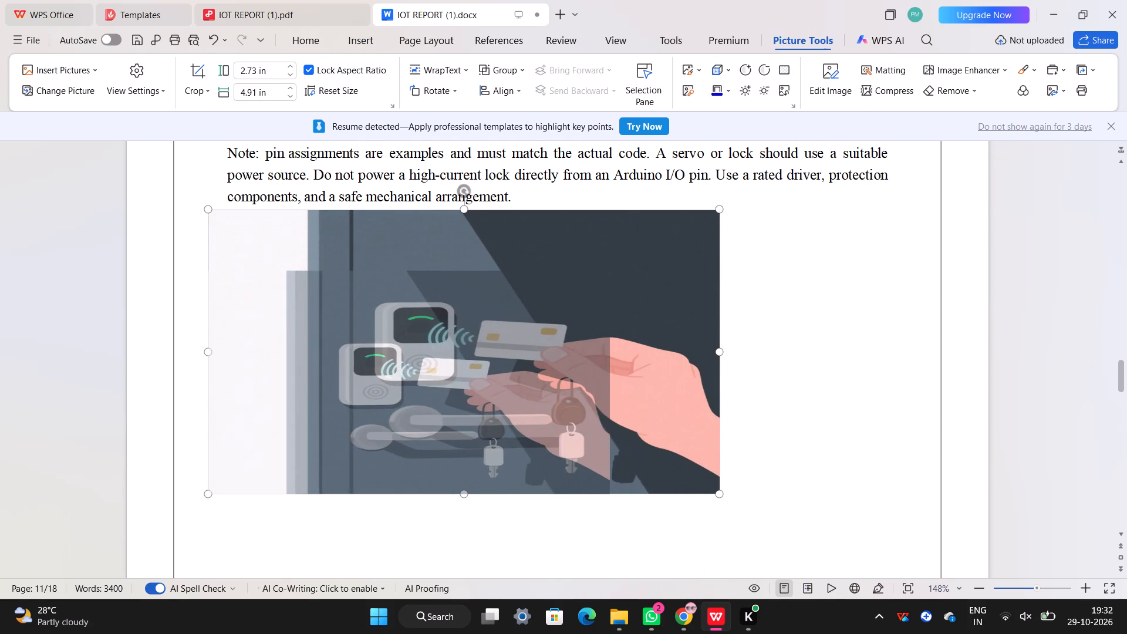
drag(609, 329, 588, 338)
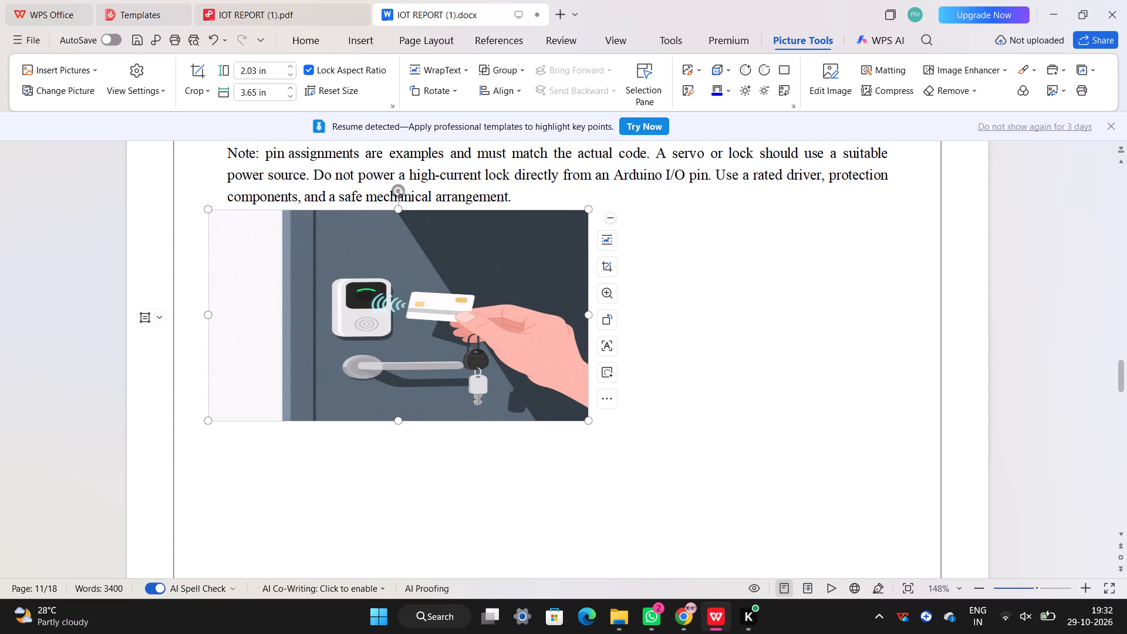
Reshape the RFID door lock picture, narrowing it to about 2.94 in and stretching it taller and wider over the blank area.
drag(206, 317, 279, 319)
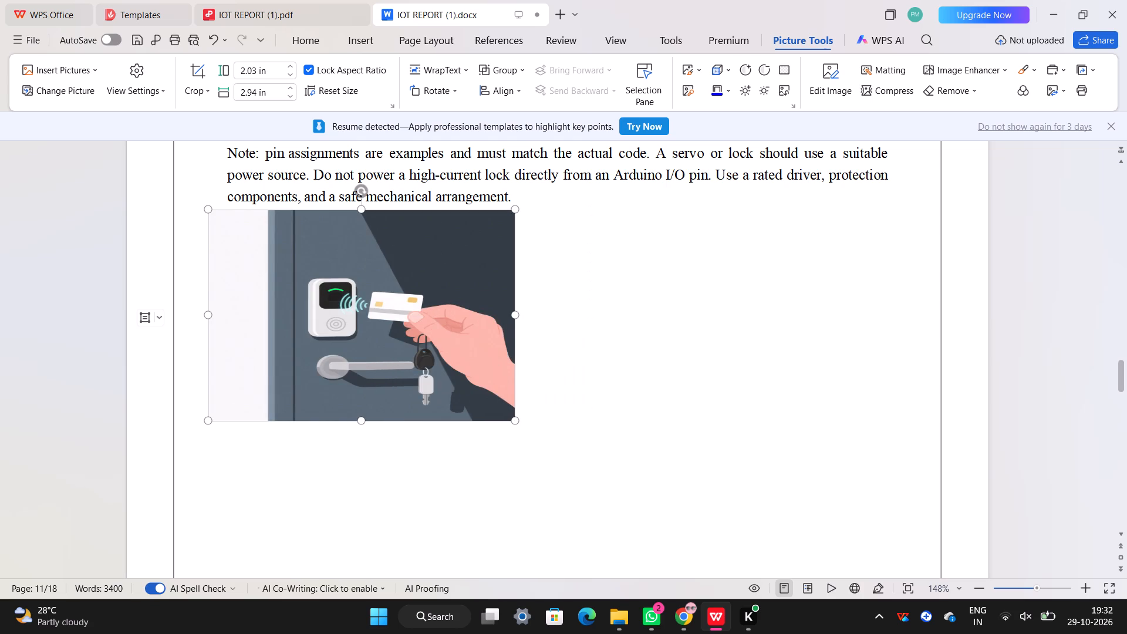
drag(360, 420, 367, 459)
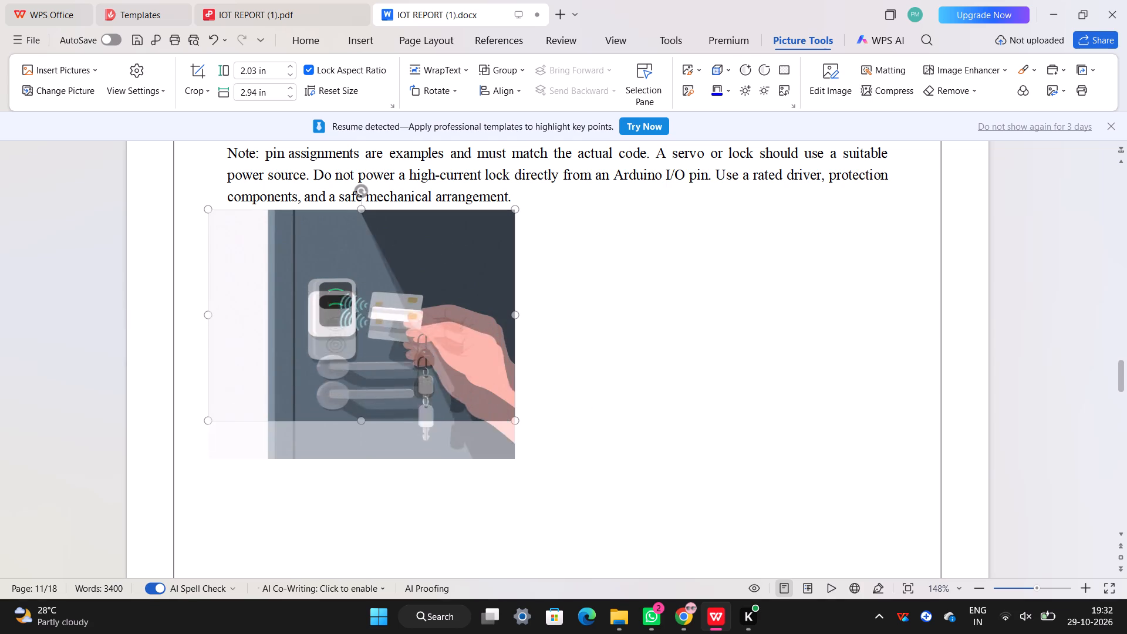
drag(367, 459, 362, 521)
drag(517, 366, 623, 372)
click(1084, 390)
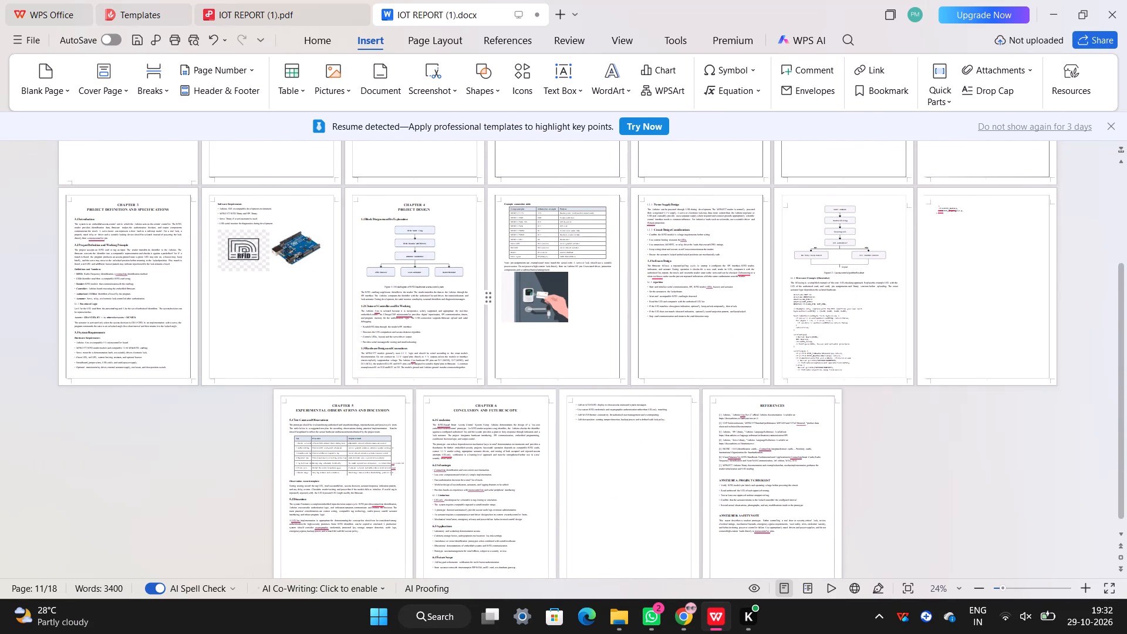
Delete the page break after the firmware code's last lines so that Chapter 5 starts on the same page.
click(991, 280)
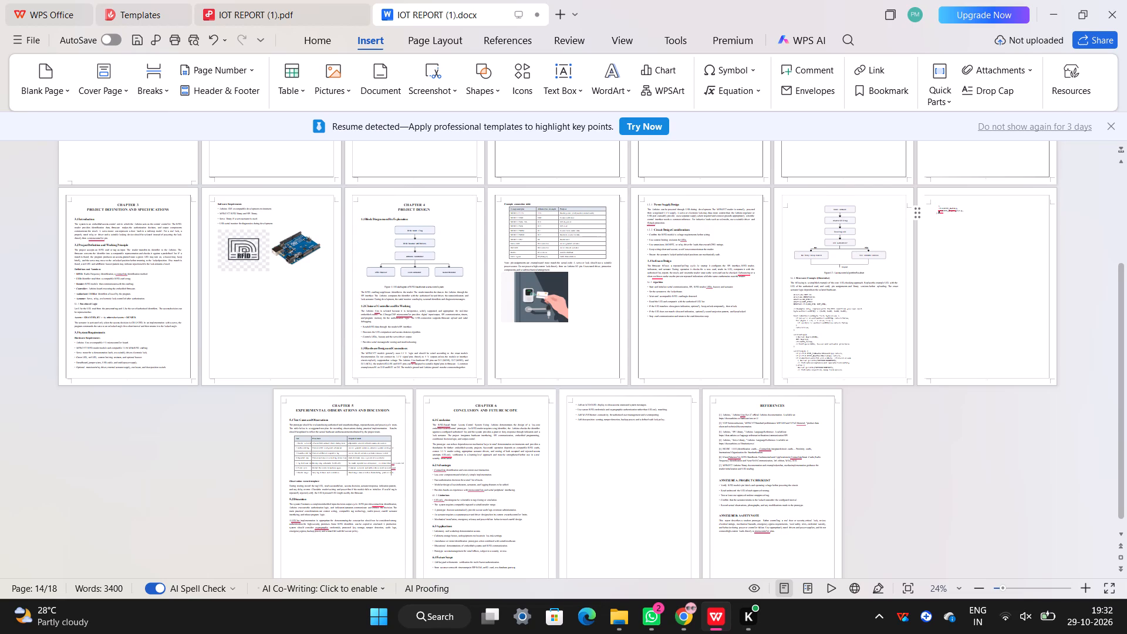
key(Delete)
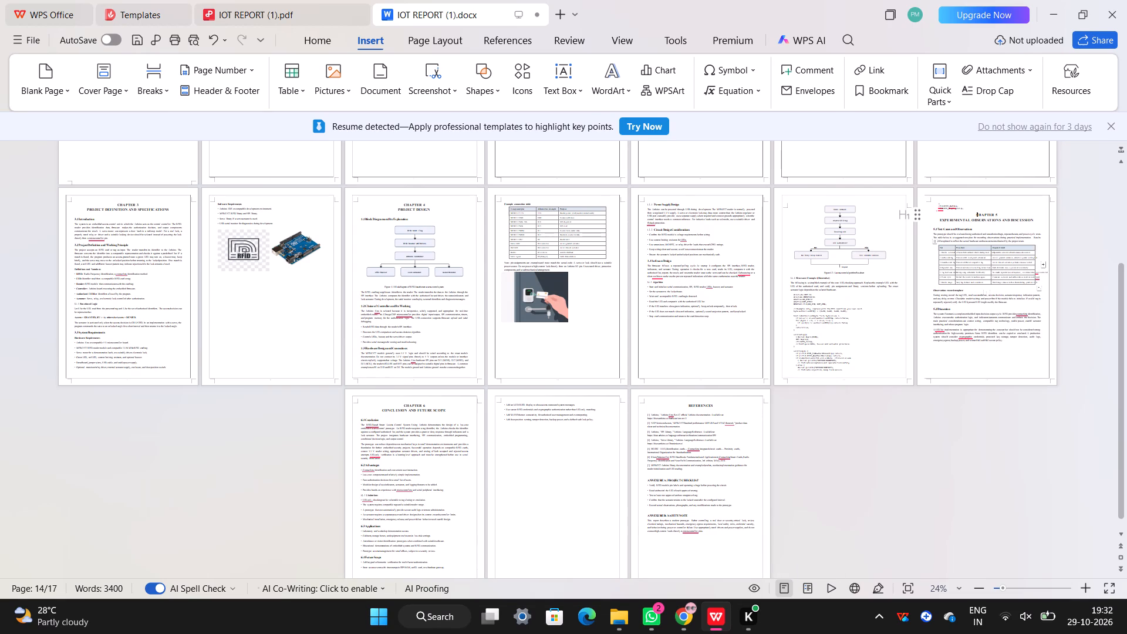
Save the document as IOT REPORT (1).docx in the Downloads folder, replacing the existing file.
scroll(546, 280, up, 8)
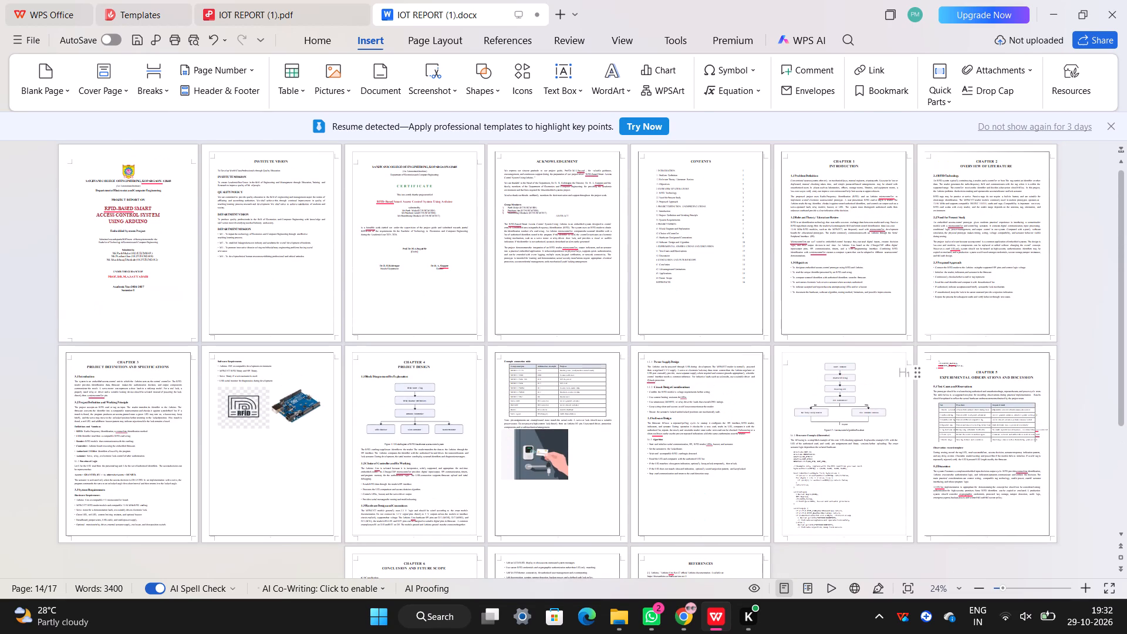
scroll(546, 280, up, 4)
click(29, 35)
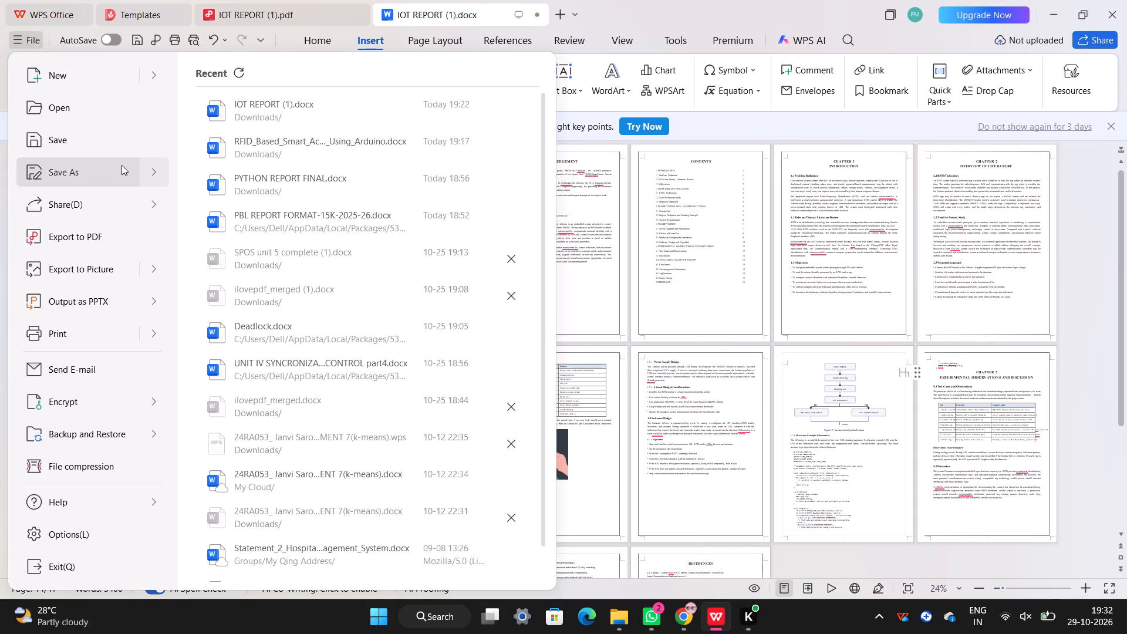
click(116, 170)
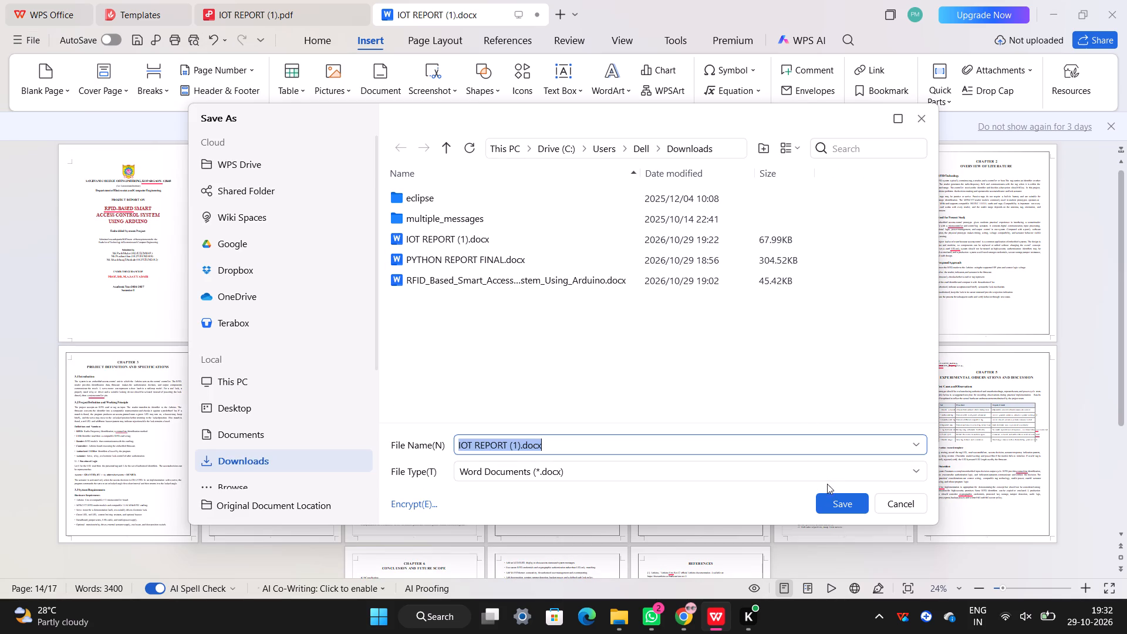
click(832, 503)
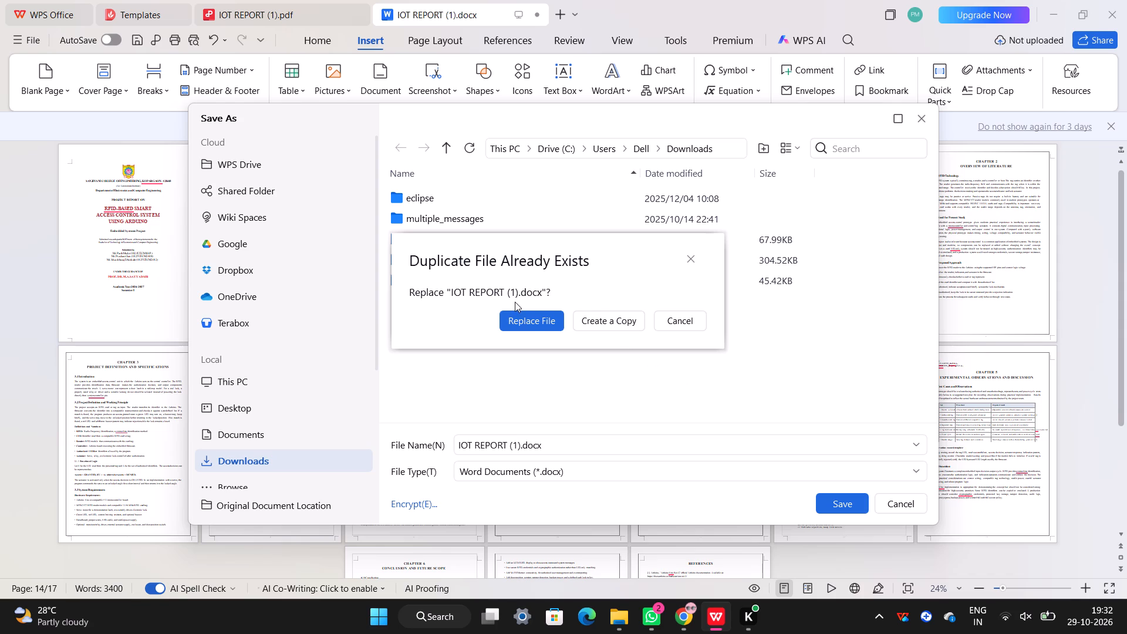
click(528, 323)
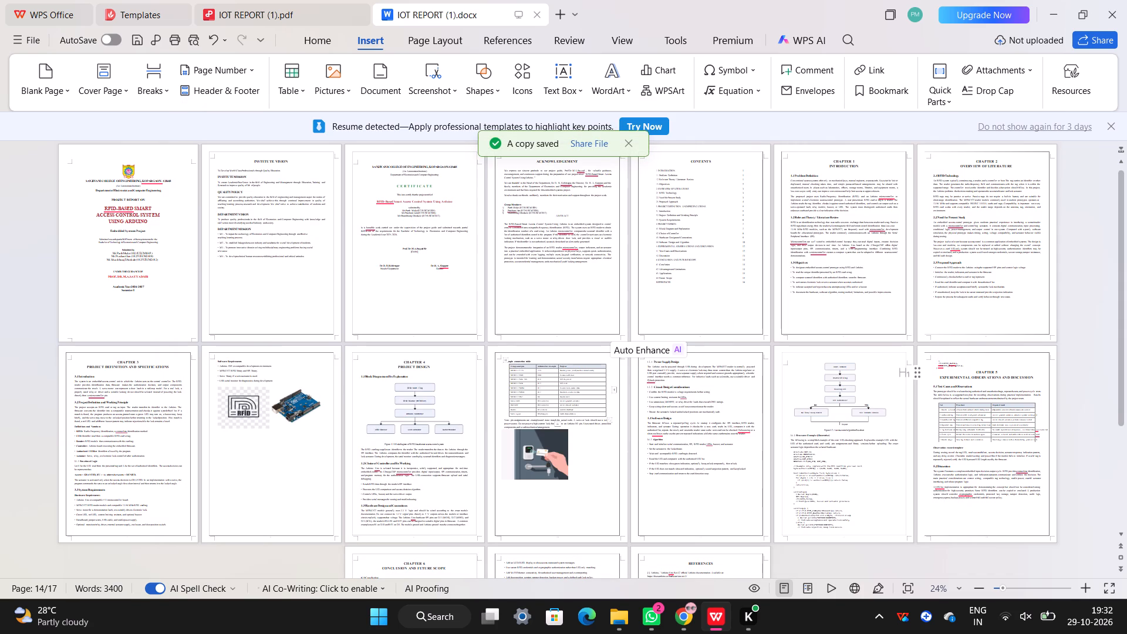
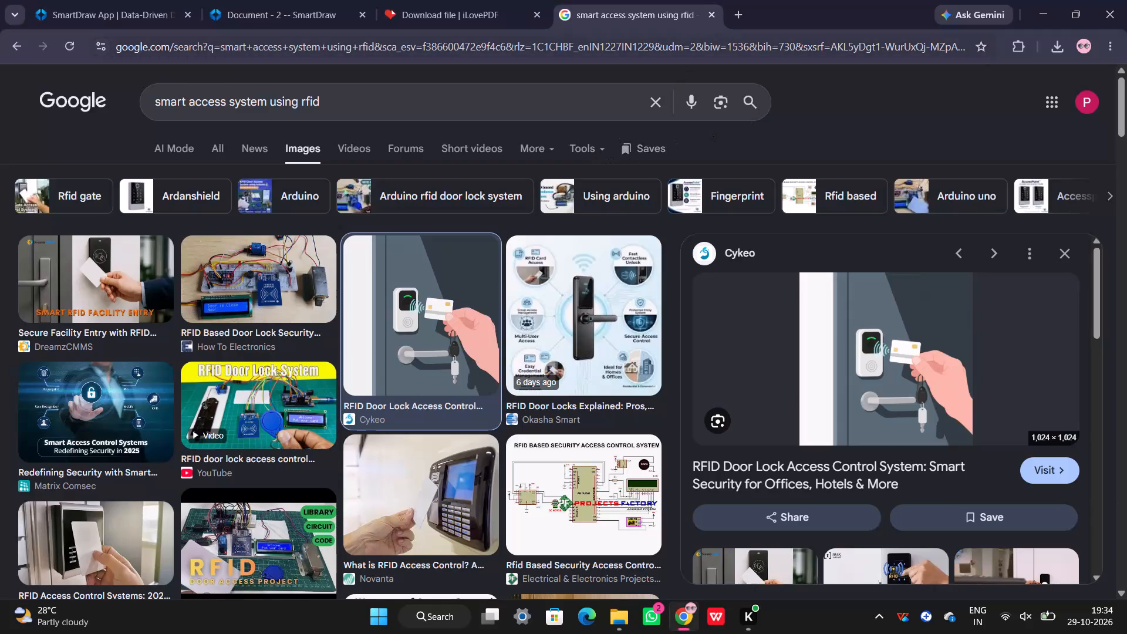
Close the smart access image search page and the iLovePDF download page, returning to the SmartDraw floor plan.
click(711, 10)
click(540, 14)
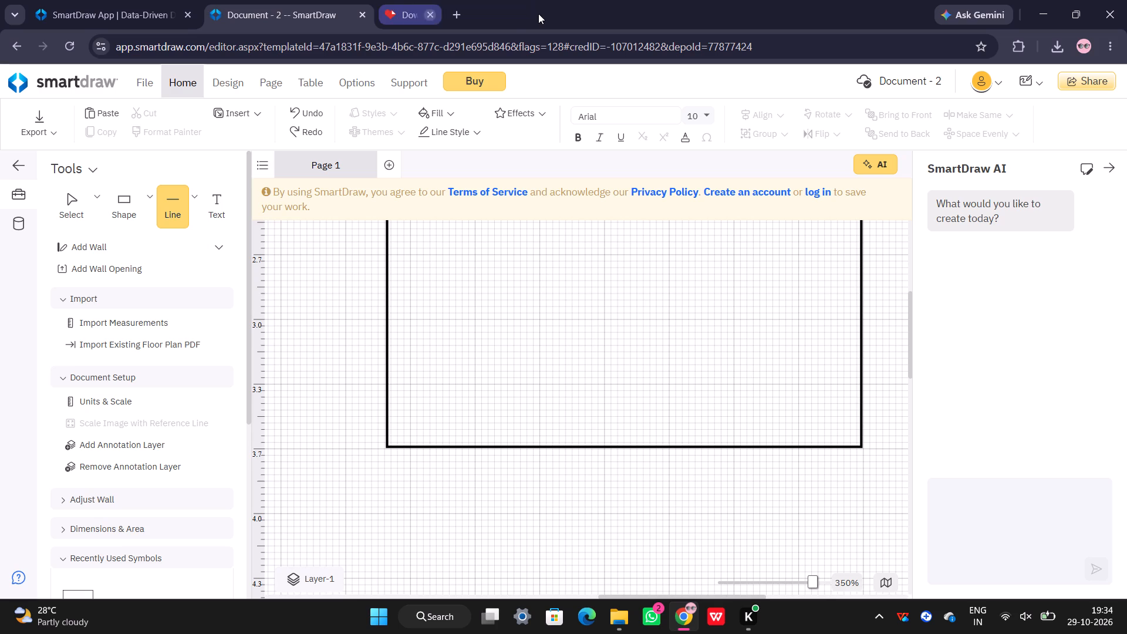